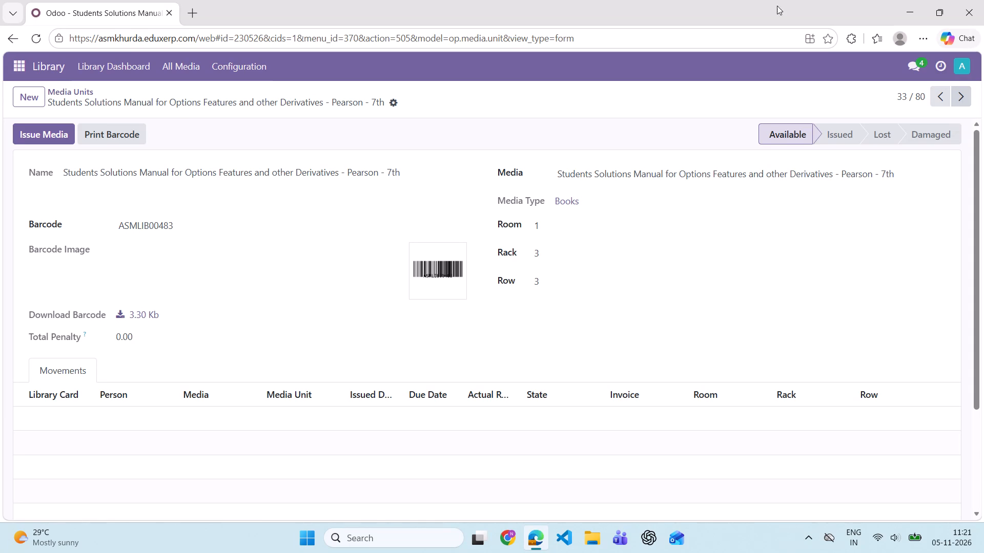
Regenerate the Students Solutions Manual unit's barcode image by removing the barcode's last digit and restoring ASMLIB00483, and advance to the next media unit.
click(190, 227)
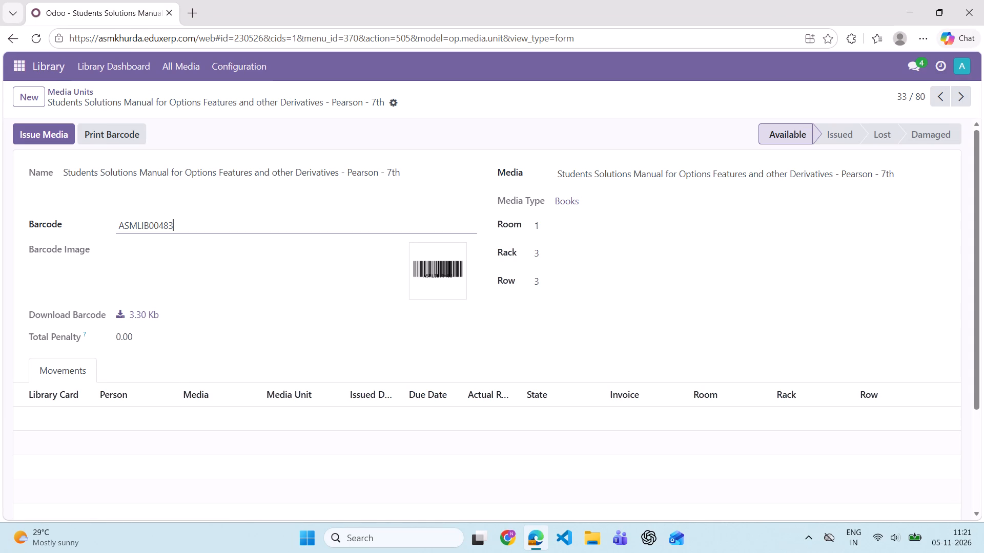
key(BackSpace)
click(182, 144)
click(181, 228)
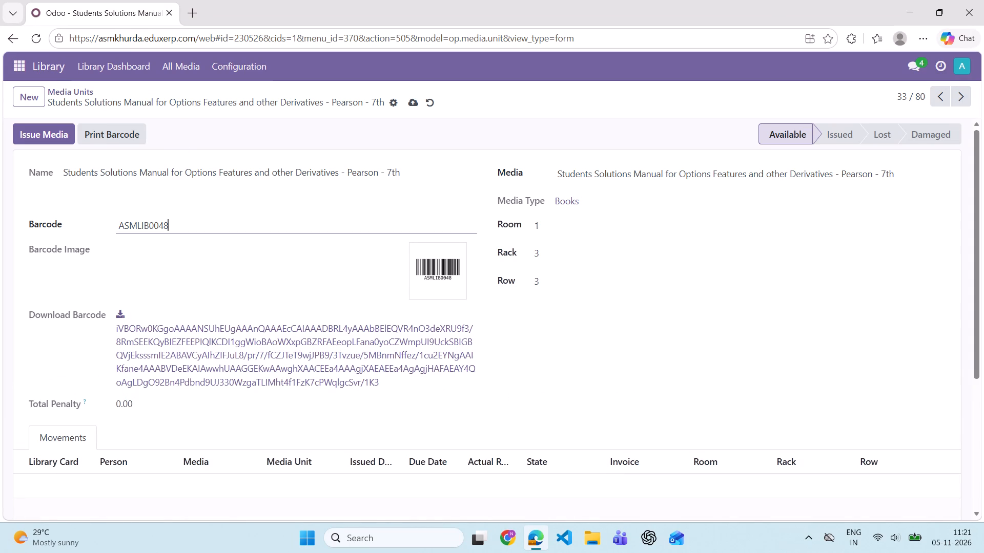
key(3)
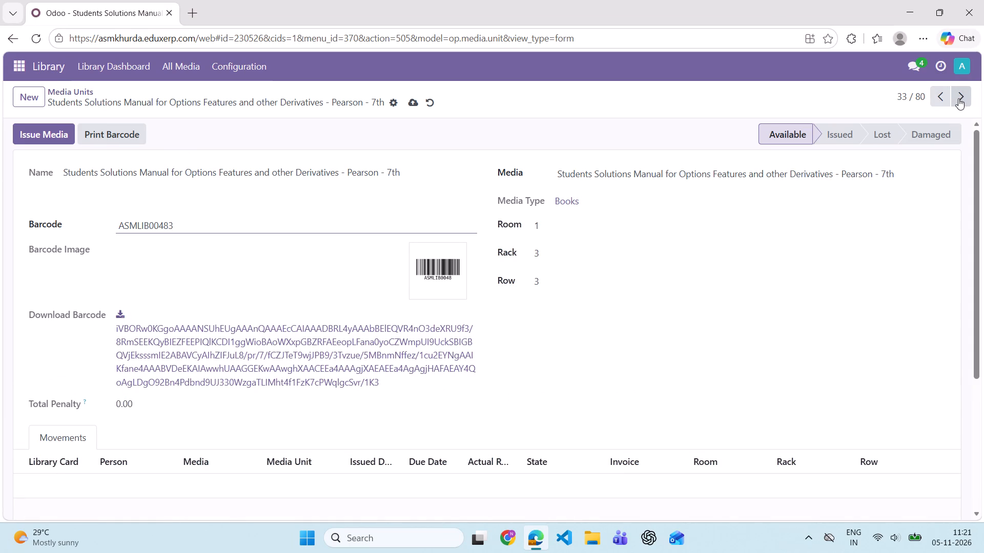
click(959, 98)
Regenerate the Supervisory Management unit's barcode image by removing the barcode's last digit and restoring ASMLIB01274, and advance to the next media unit.
click(237, 220)
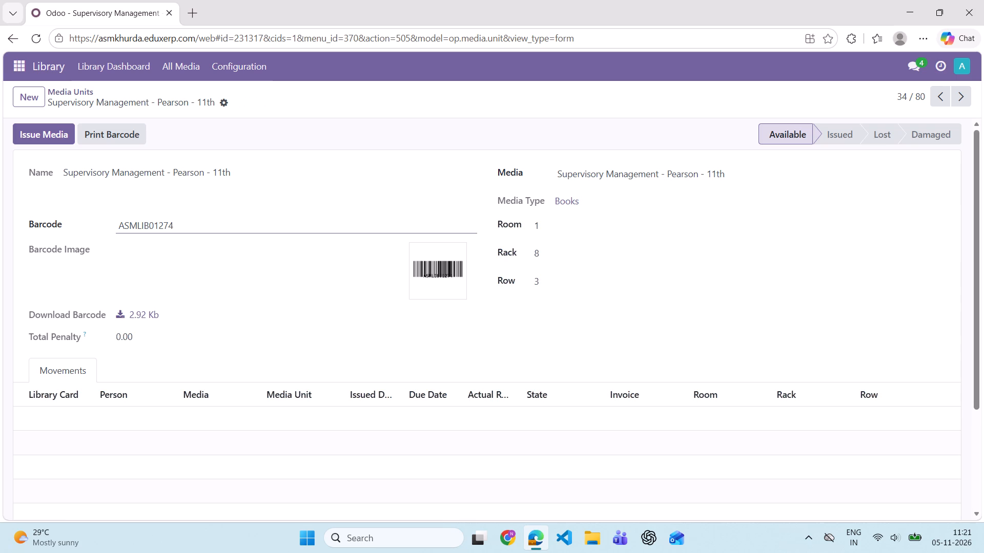
key(BackSpace)
click(210, 132)
click(203, 223)
key(4)
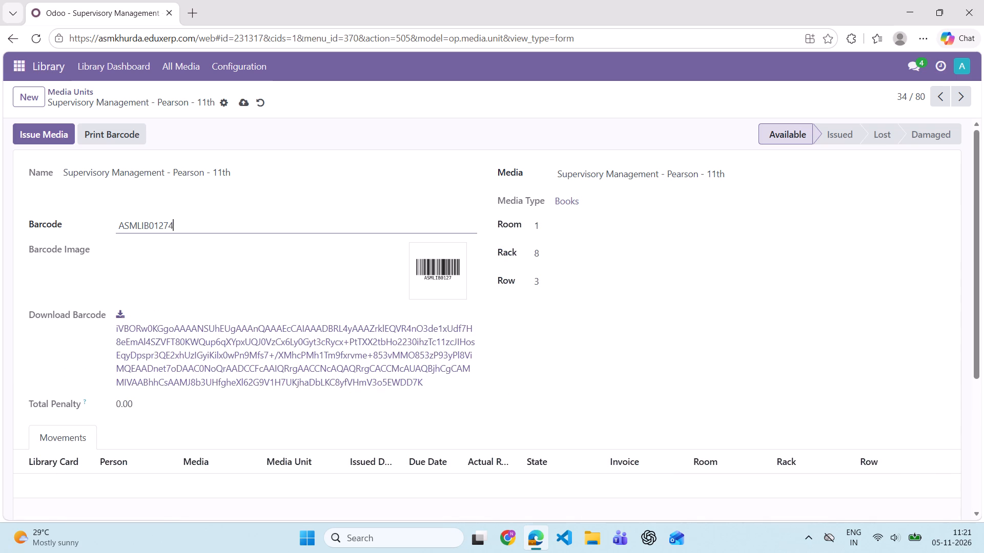
click(961, 101)
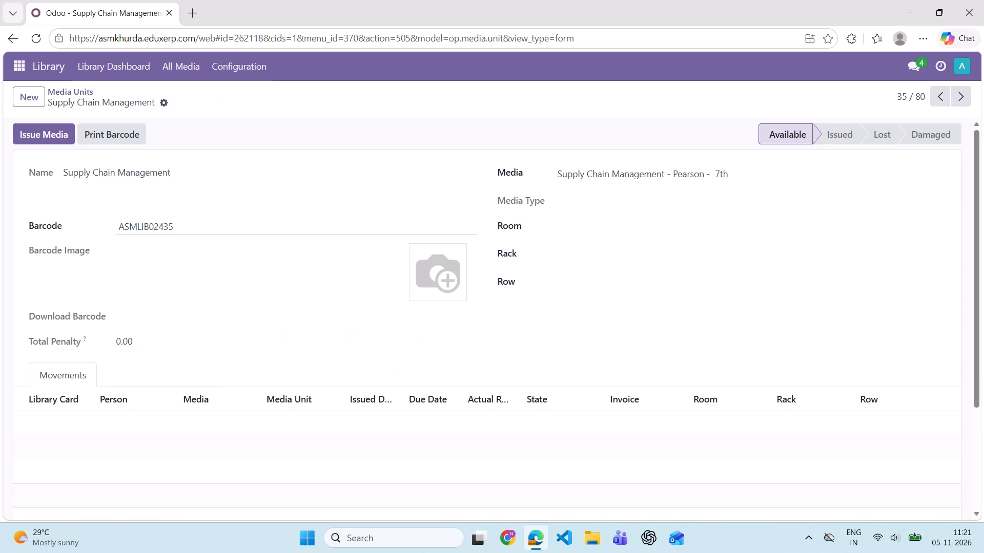
Generate the Supply Chain Management unit's barcode image by removing the barcode's last digit and re-entering it as ASMLIB02435, and advance to the next unit.
click(179, 226)
key(BackSpace)
click(186, 156)
click(186, 221)
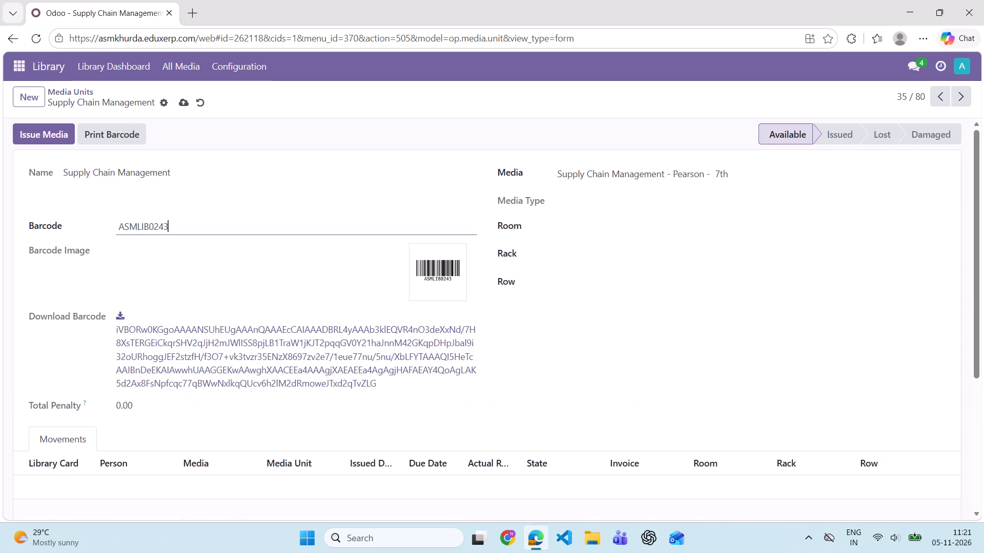
key(5)
click(955, 95)
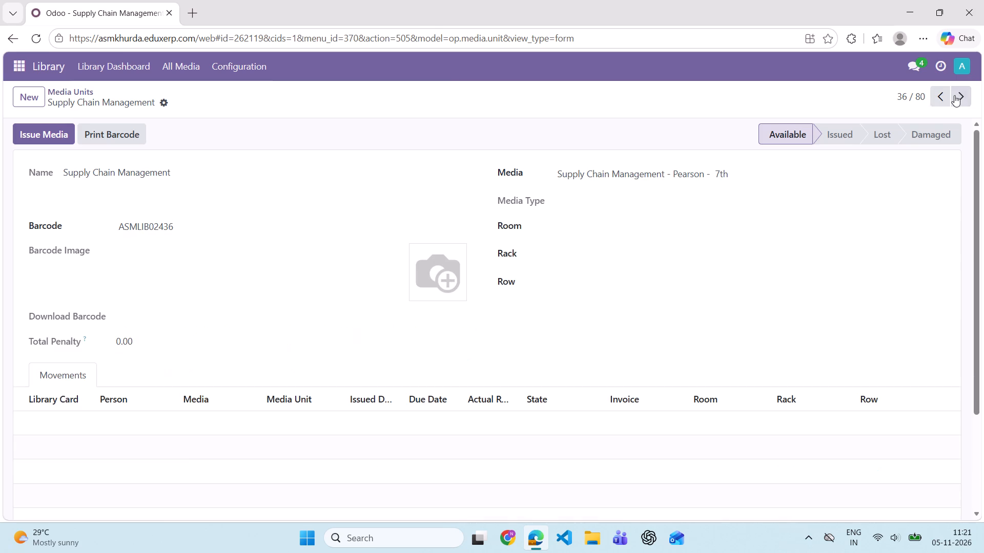
Generate this Supply Chain Management unit's barcode image by removing and re-entering the last digit of ASMLIB02436, and advance to the next unit.
click(266, 243)
click(269, 231)
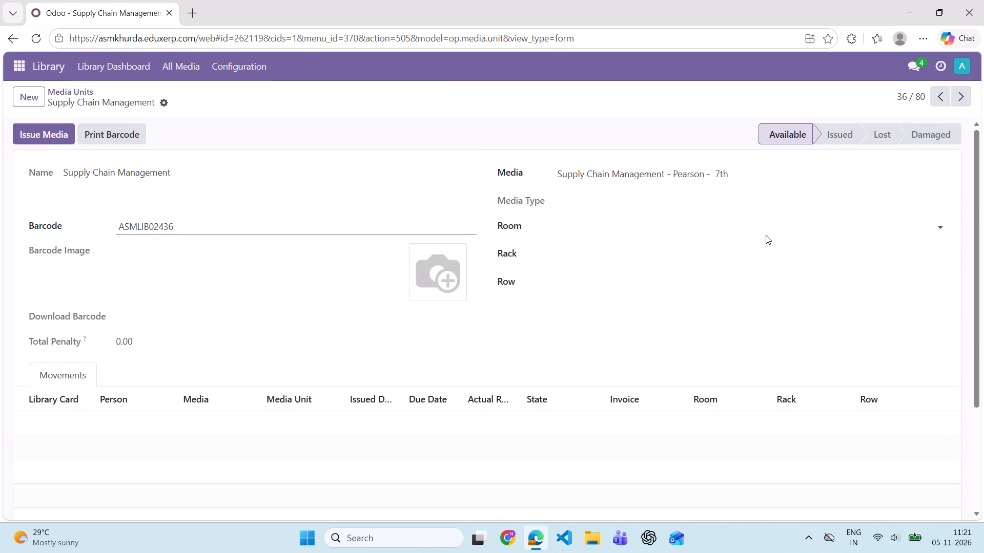
key(BackSpace)
click(262, 145)
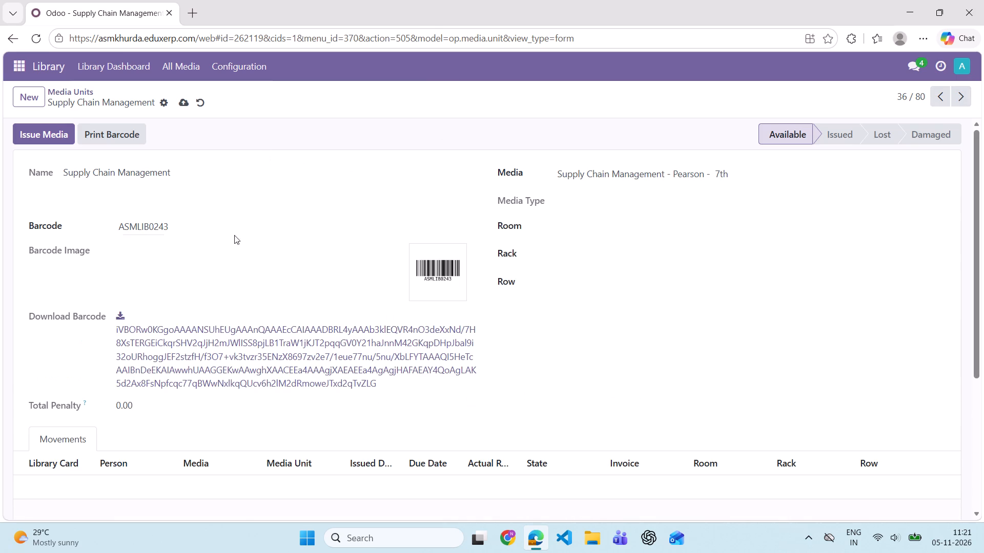
click(236, 232)
key(6)
click(959, 87)
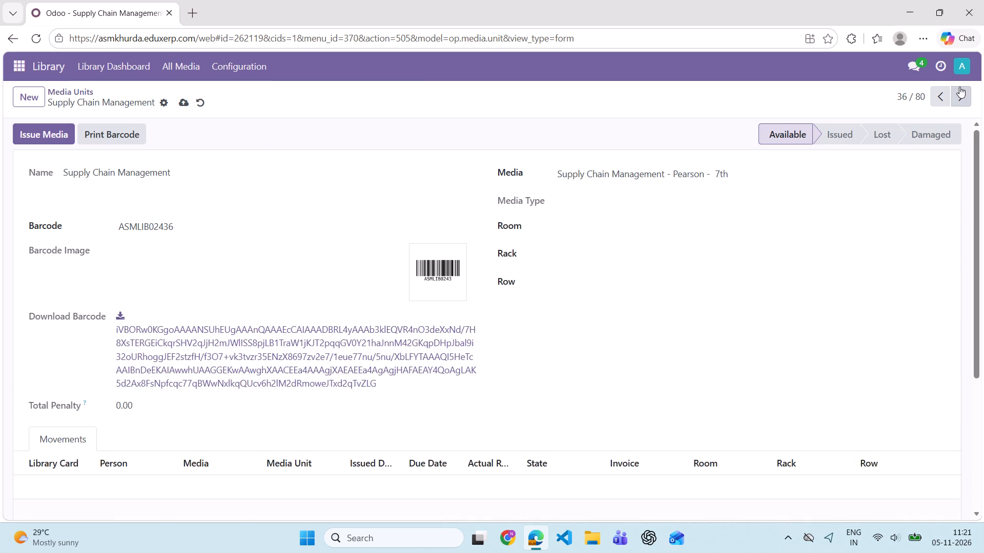
Generate this unit's barcode image by removing and re-entering the last digit of ASMLIB02724, and advance to the next media unit.
click(253, 222)
key(BackSpace)
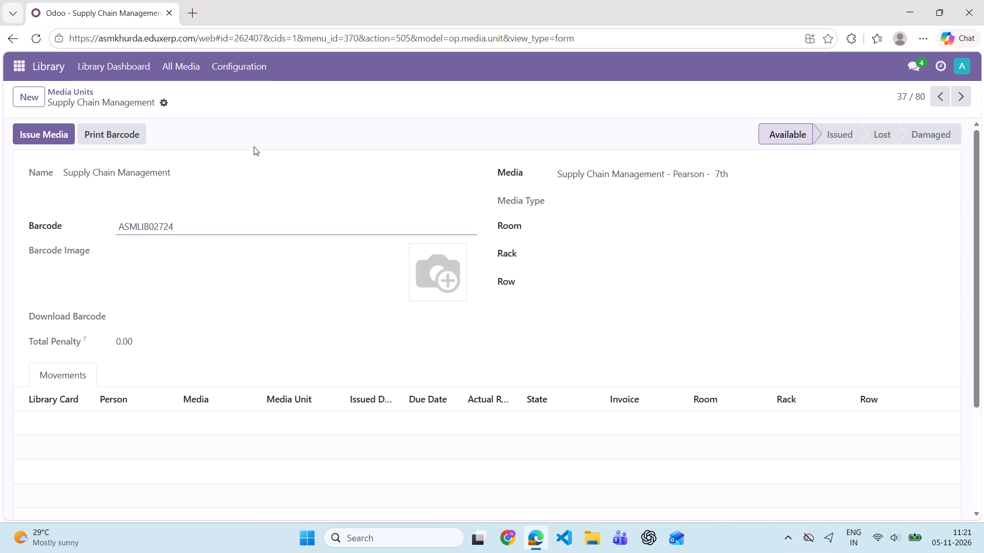
click(255, 135)
click(209, 221)
key(4)
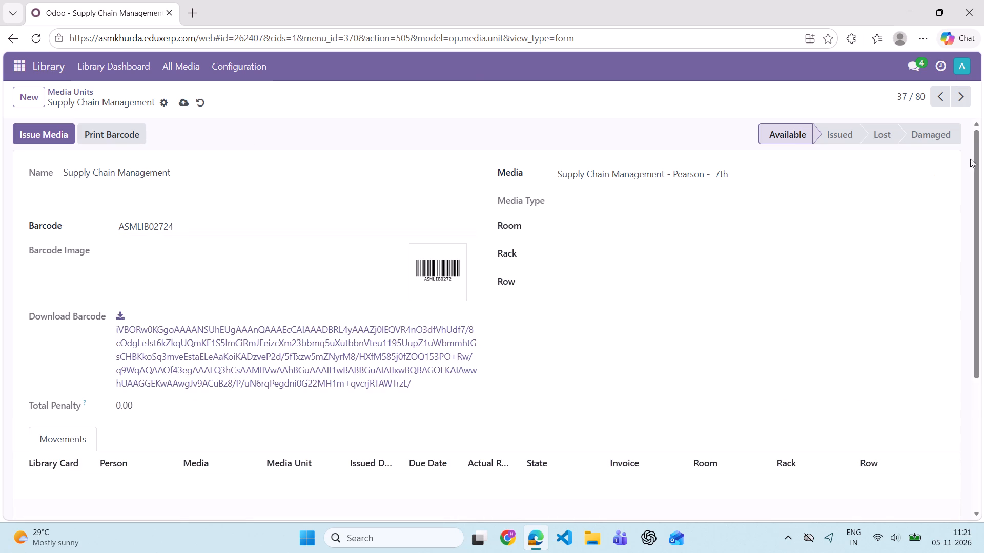
click(963, 98)
Generate this unit's barcode image by removing and re-entering the last digit of ASMLIB02726, and advance to the next media unit.
click(226, 224)
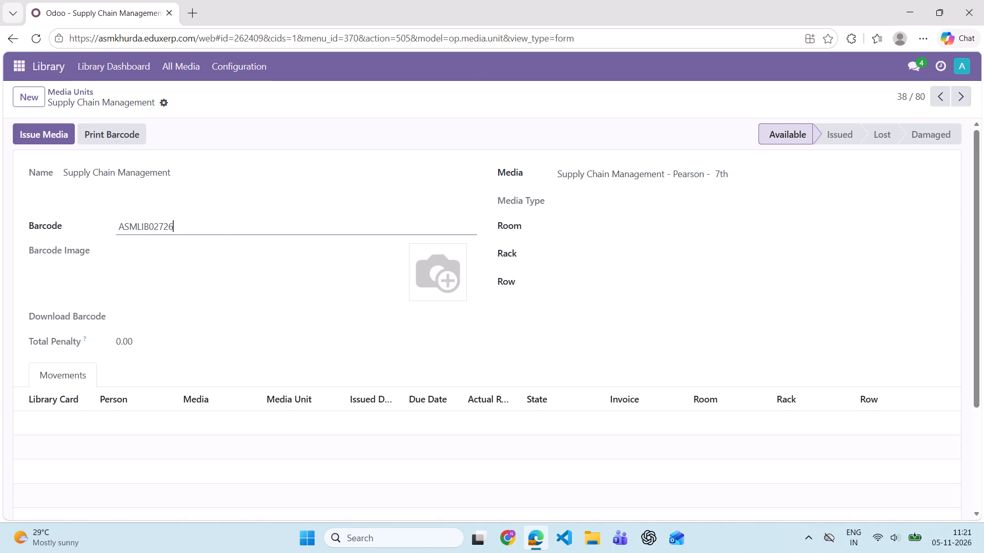
key(BackSpace)
click(239, 135)
click(200, 228)
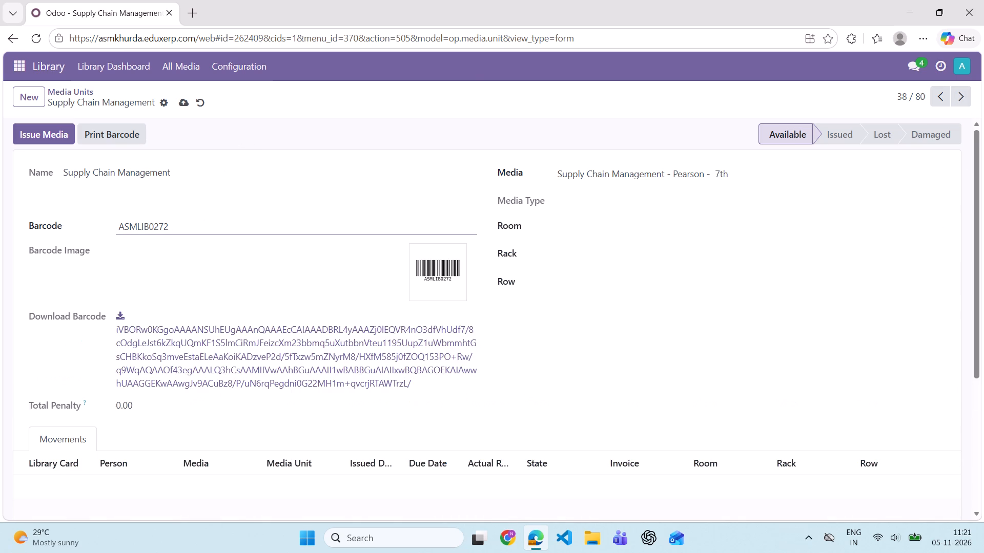
key(6)
click(956, 93)
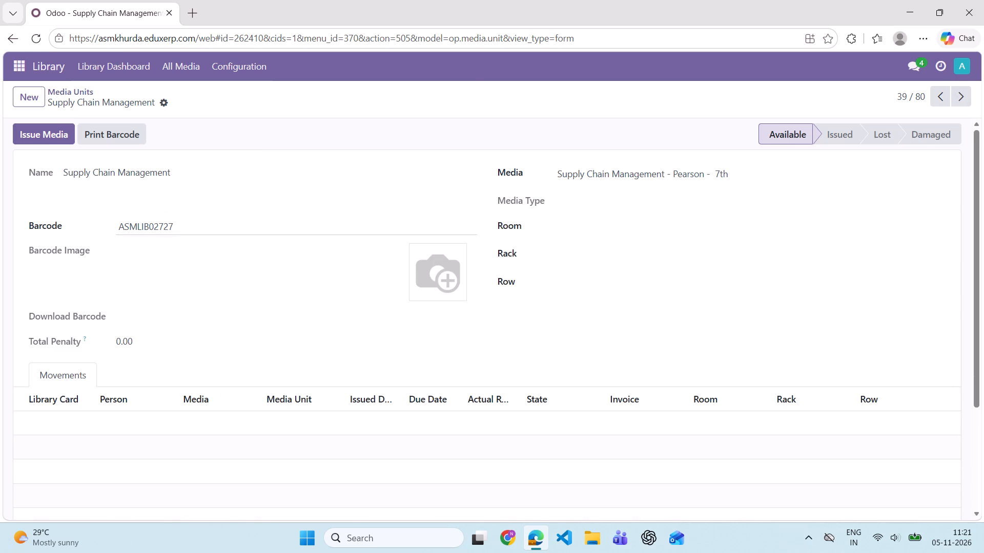
Generate this unit's barcode image by removing and re-entering the last digit of ASMLIB02727, and advance to the next media unit.
click(193, 223)
key(BackSpace)
click(195, 154)
click(190, 225)
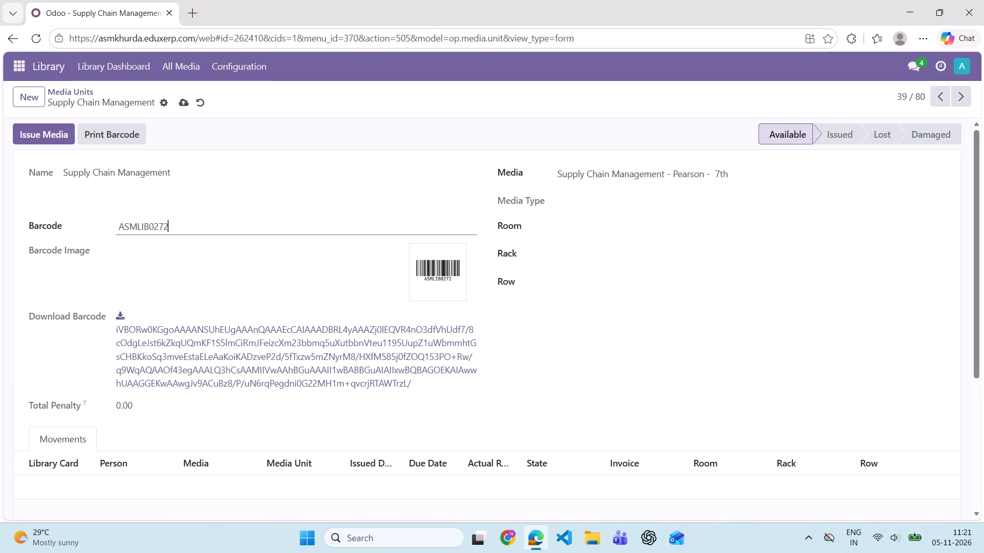
key(7)
click(972, 88)
click(969, 91)
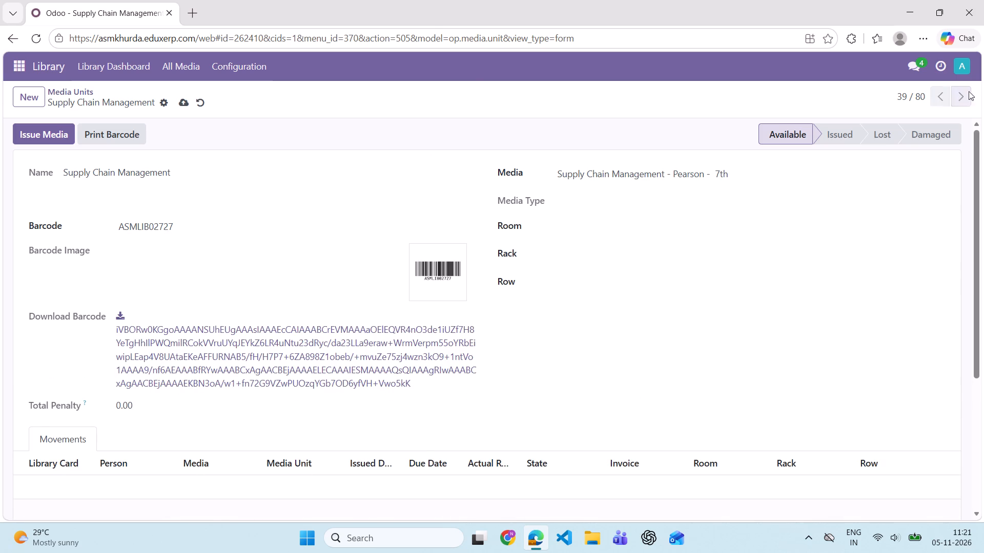
Generate this unit's barcode image by removing and re-entering the last digit of ASMLIB02728, and advance to the next media unit.
click(212, 222)
key(BackSpace)
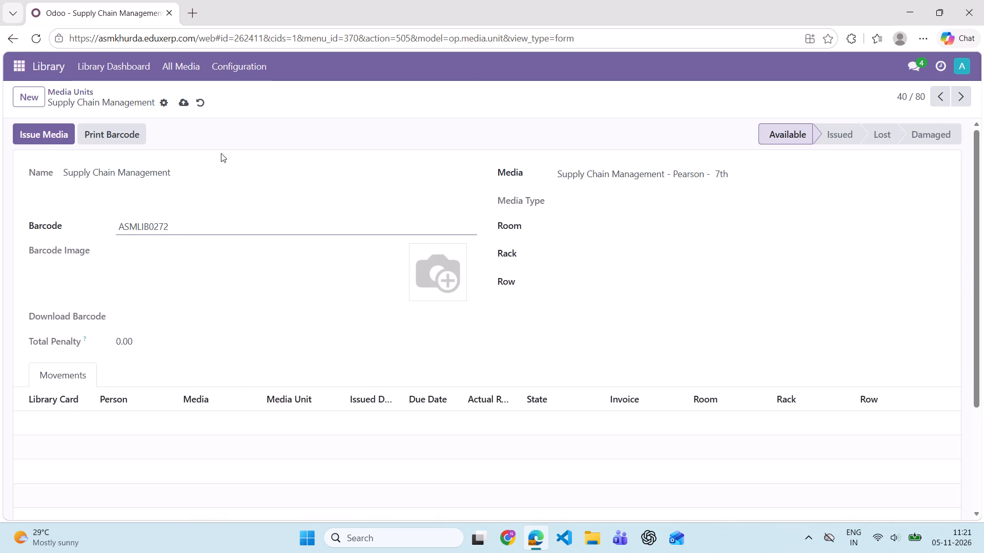
click(222, 151)
click(223, 229)
key(8)
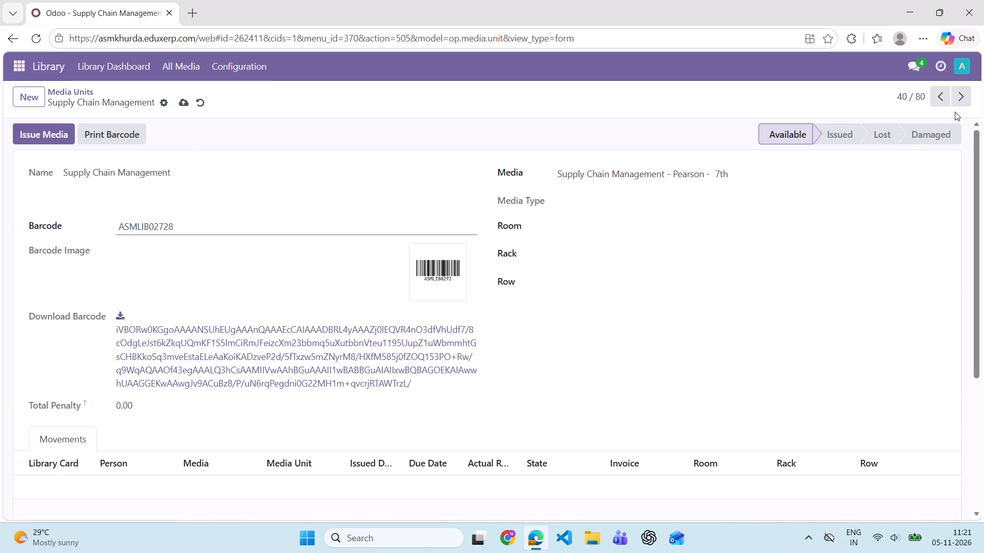
click(963, 97)
Generate this unit's barcode image by removing and re-entering the last digit of ASMLIB02738, and advance to the next media unit.
click(259, 236)
click(264, 225)
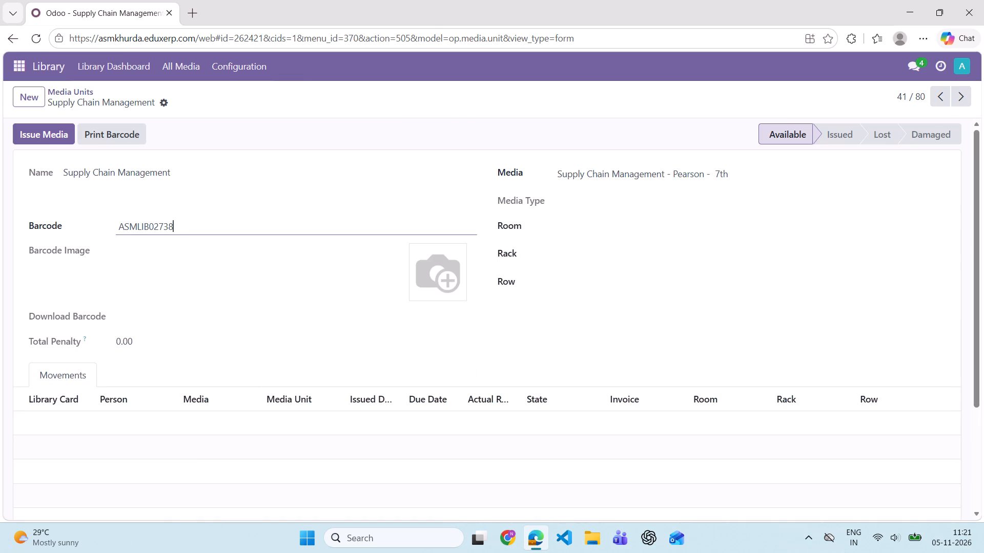
key(BackSpace)
click(271, 151)
click(235, 218)
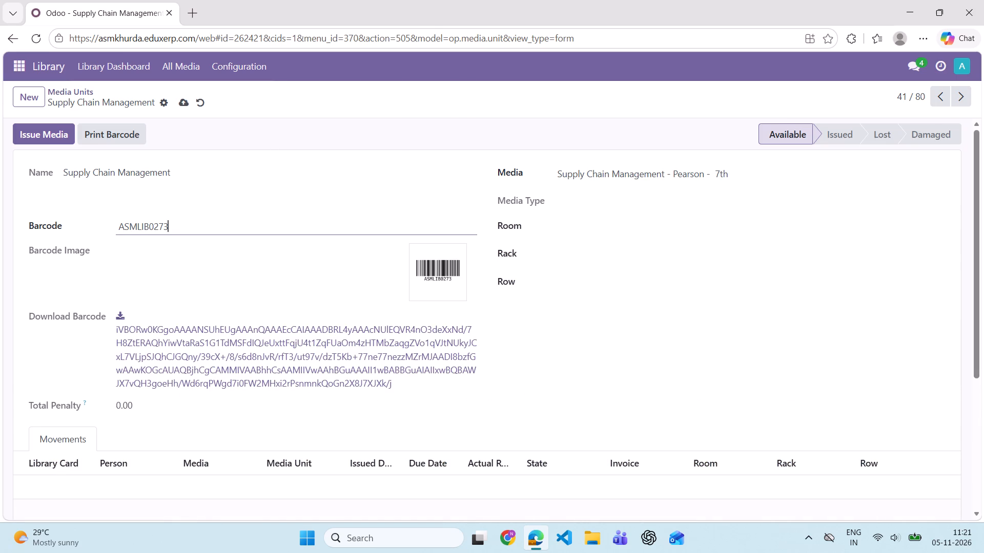
key(8)
click(967, 101)
Generate this unit's barcode image by removing and re-entering the last digit of ASMLIB02729, and advance to the next media unit.
click(254, 231)
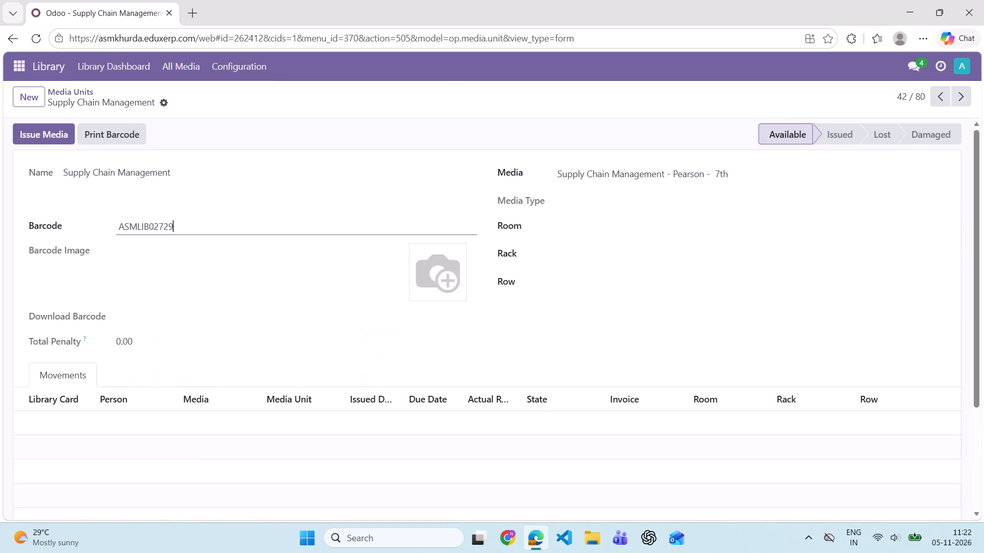
key(BackSpace)
click(268, 131)
click(207, 235)
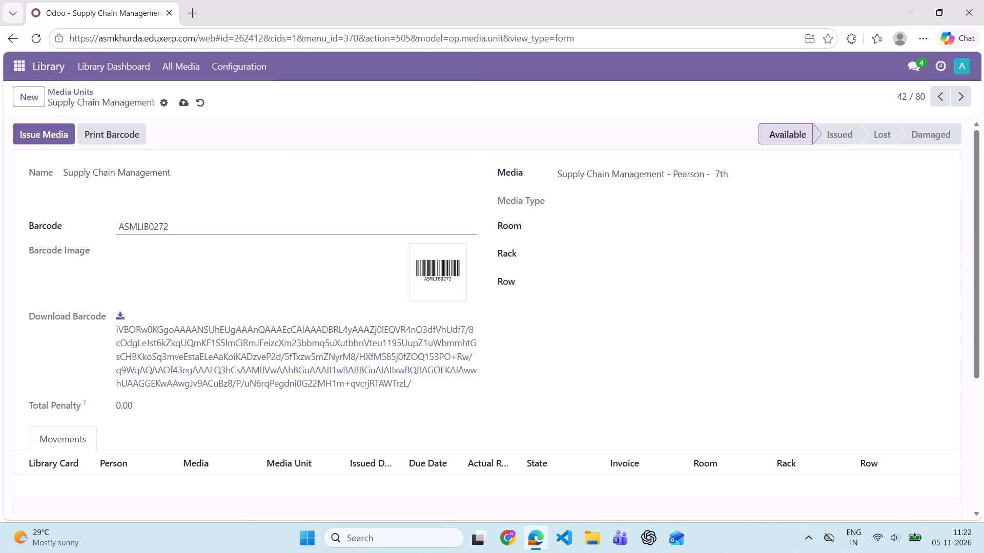
key(9)
click(967, 95)
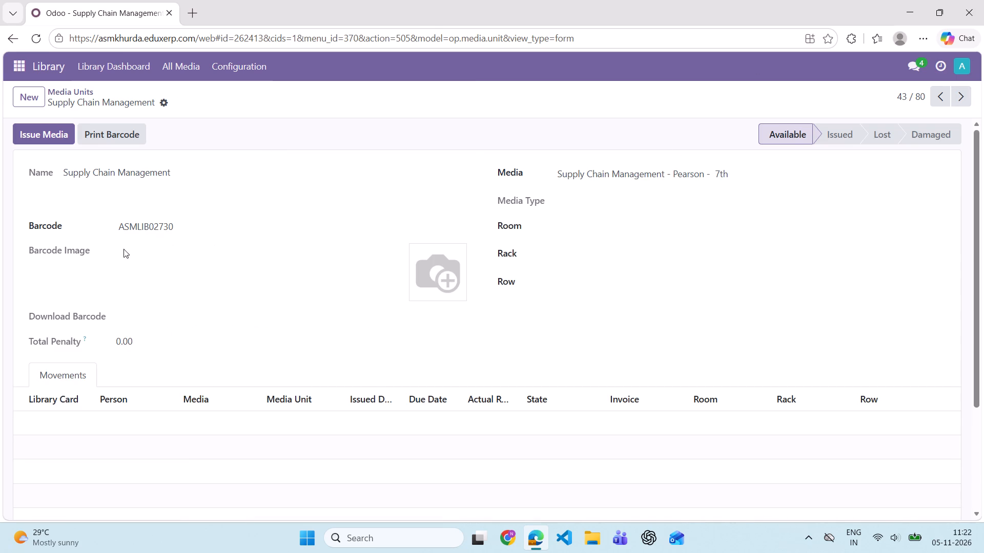
Generate this unit's barcode image by removing and re-entering the last digit of ASMLIB02730, and advance to the next media unit.
click(182, 232)
key(BackSpace)
click(224, 103)
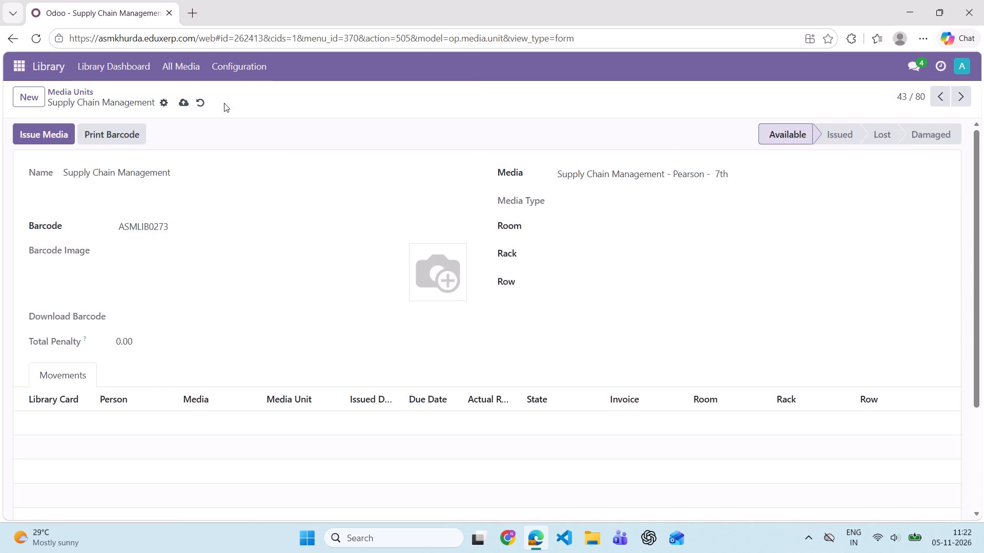
click(179, 226)
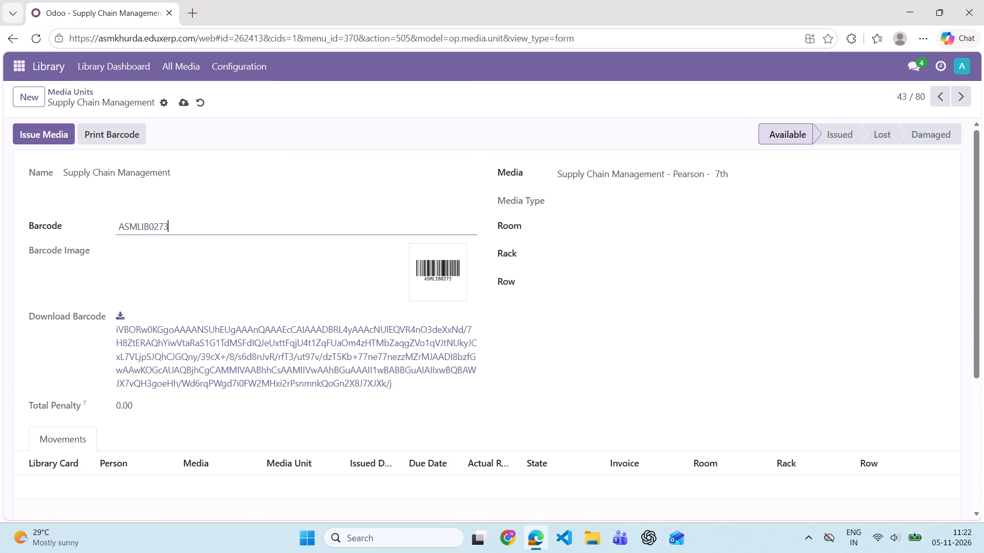
key(0)
click(969, 98)
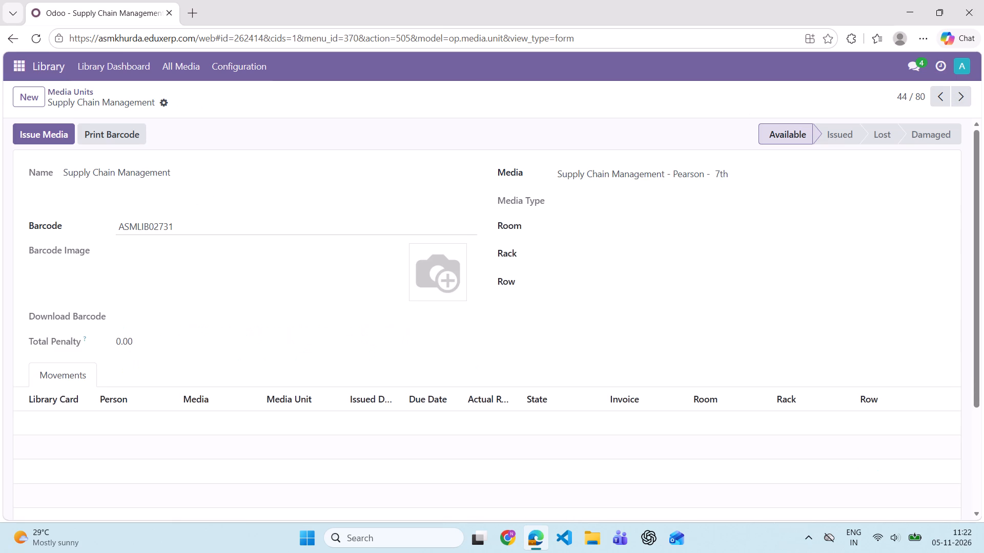
Generate this unit's barcode image by removing and re-entering the last digit of ASMLIB02731, and advance to the next media unit.
click(193, 233)
key(BackSpace)
click(188, 139)
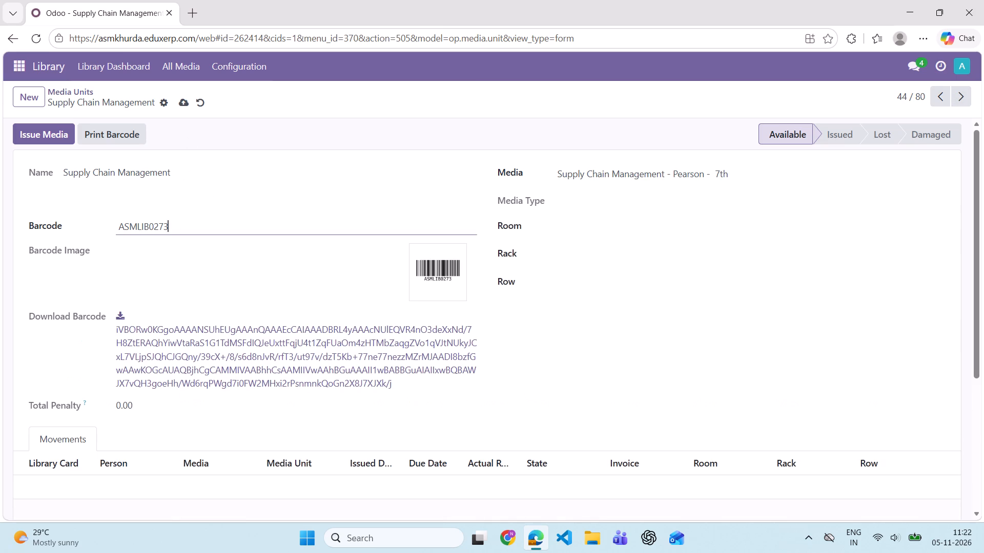
click(179, 224)
key(1)
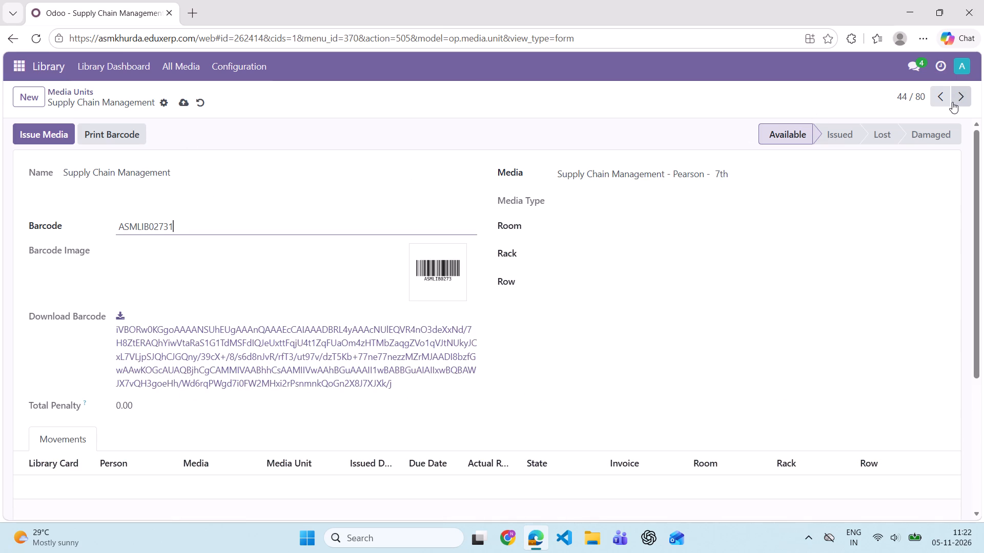
click(953, 101)
Generate this unit's barcode image by removing and re-entering the last digit of ASMLIB02732, and advance to the next media unit.
click(238, 222)
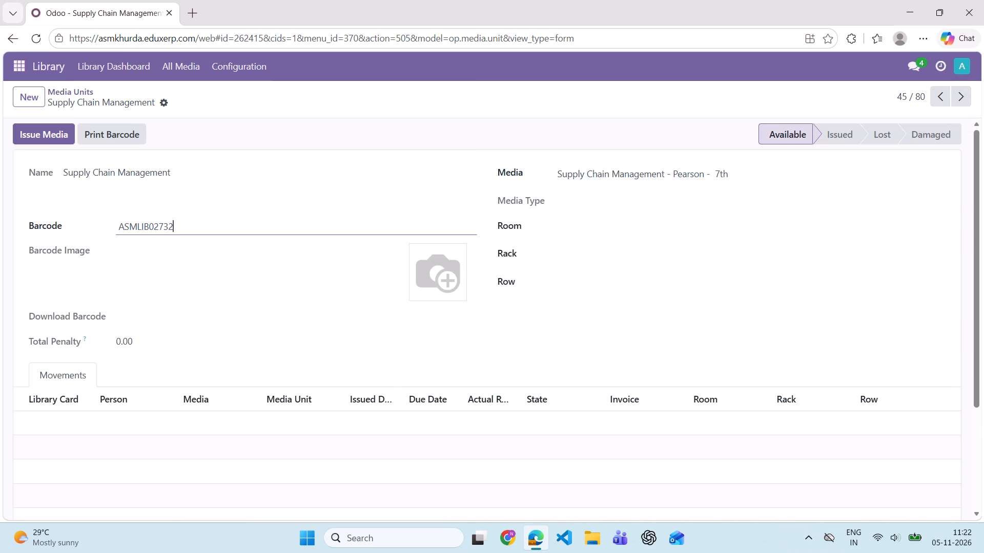
key(BackSpace)
click(233, 150)
click(206, 226)
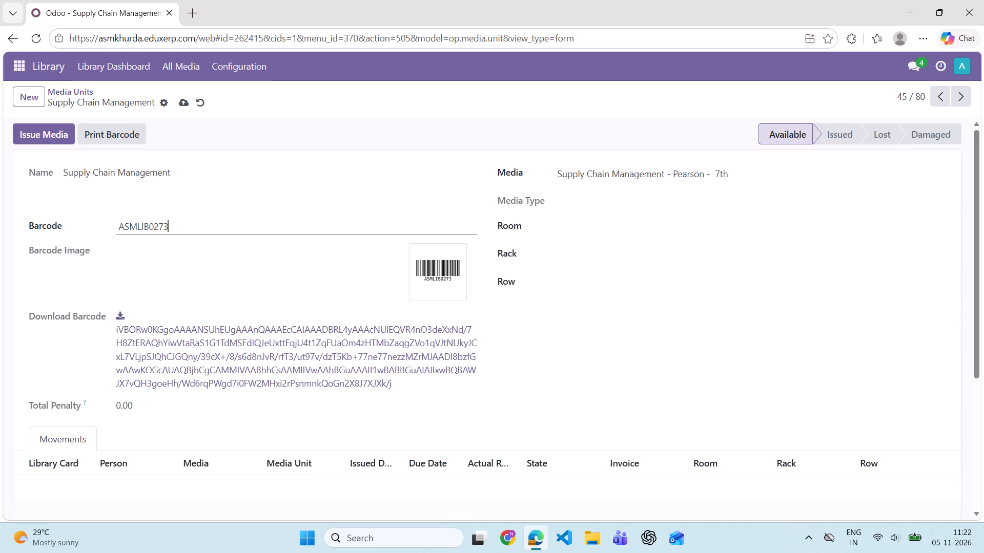
key(2)
click(969, 101)
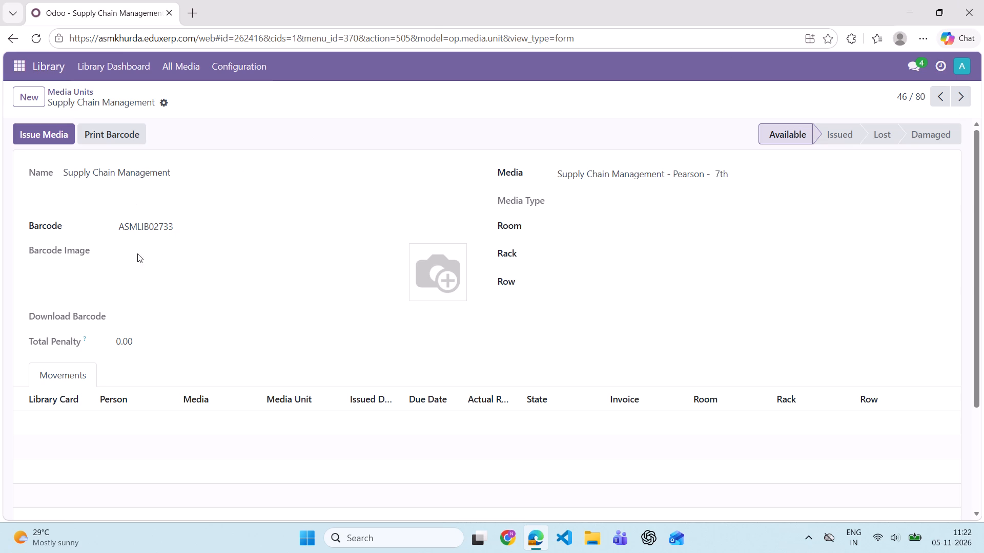
Generate this unit's barcode image by removing and re-entering the last digit of ASMLIB02733, and advance to the next media unit.
click(211, 231)
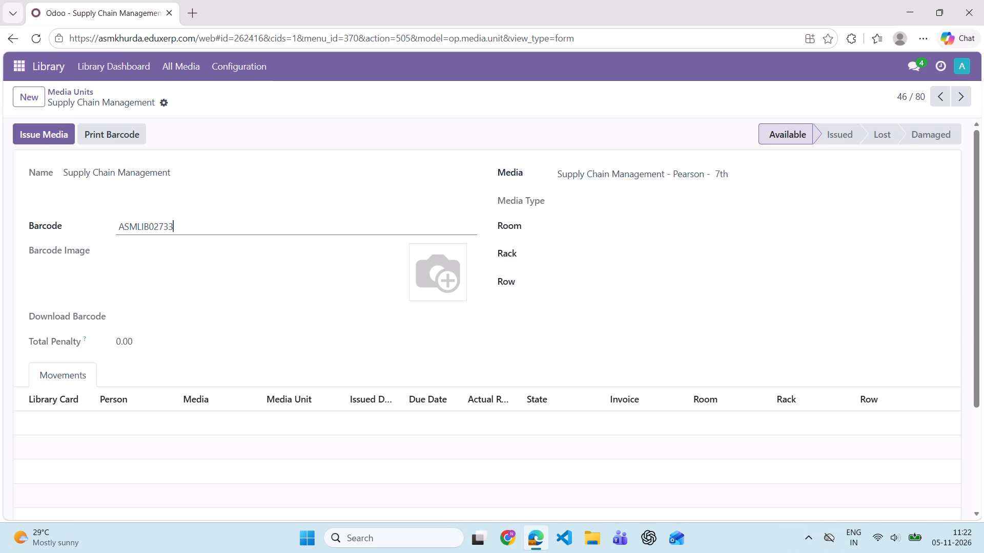
key(BackSpace)
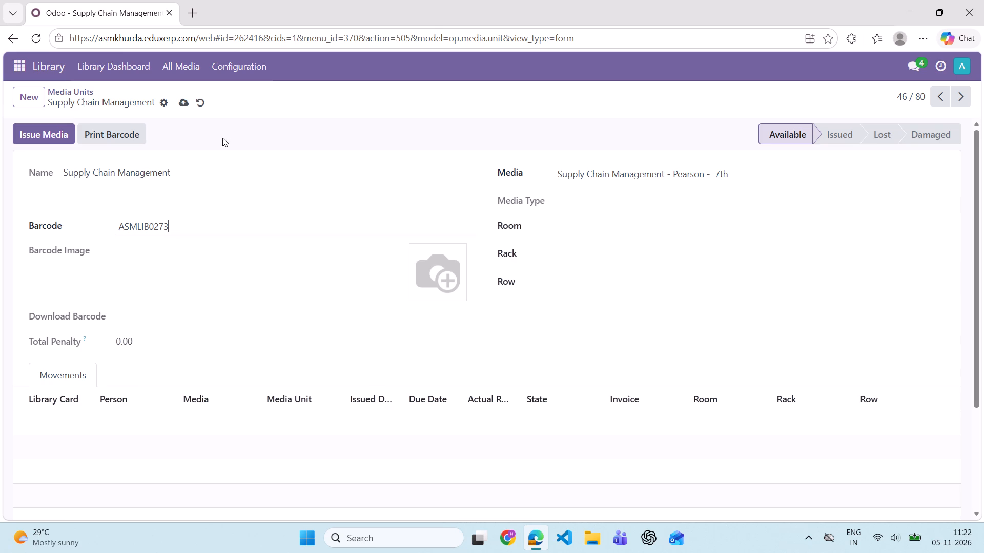
click(222, 138)
click(207, 225)
key(3)
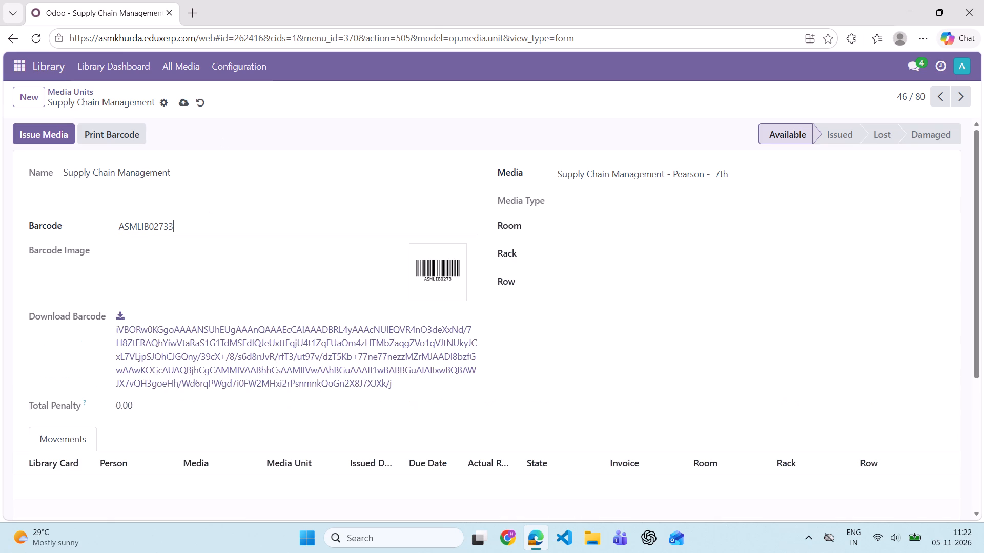
click(968, 95)
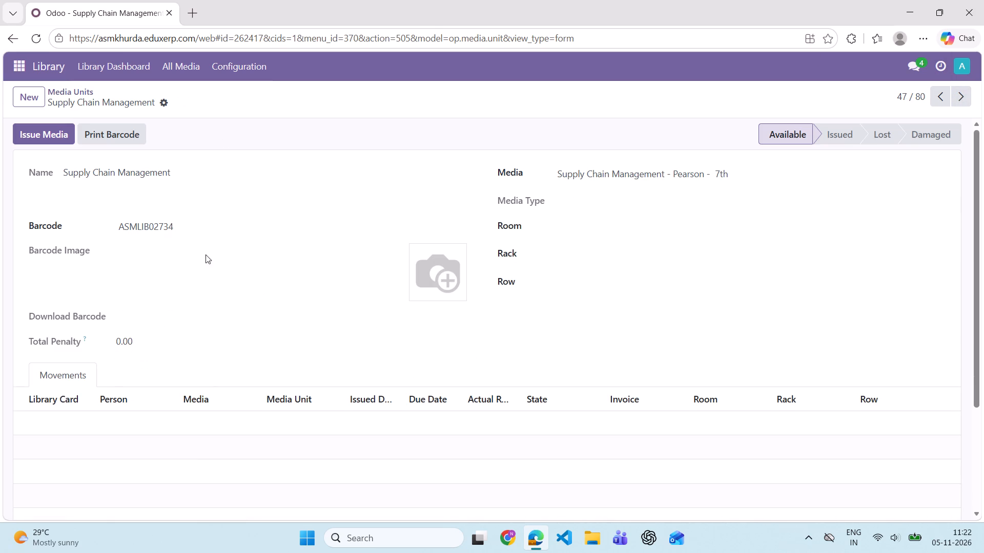
Generate this unit's barcode image by removing and re-entering the last digit of ASMLIB02734, and advance to the next media unit.
click(203, 221)
key(BackSpace)
click(205, 158)
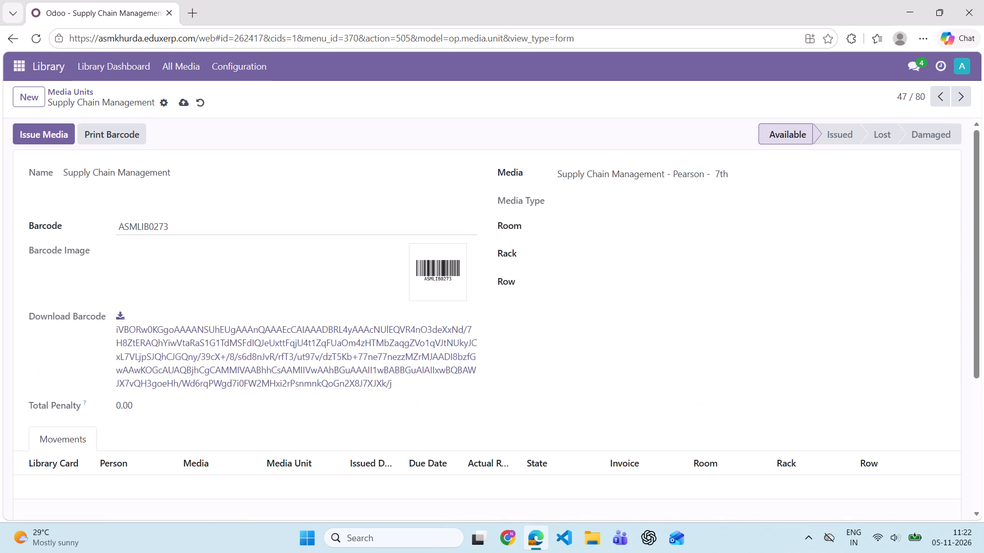
click(193, 229)
key(4)
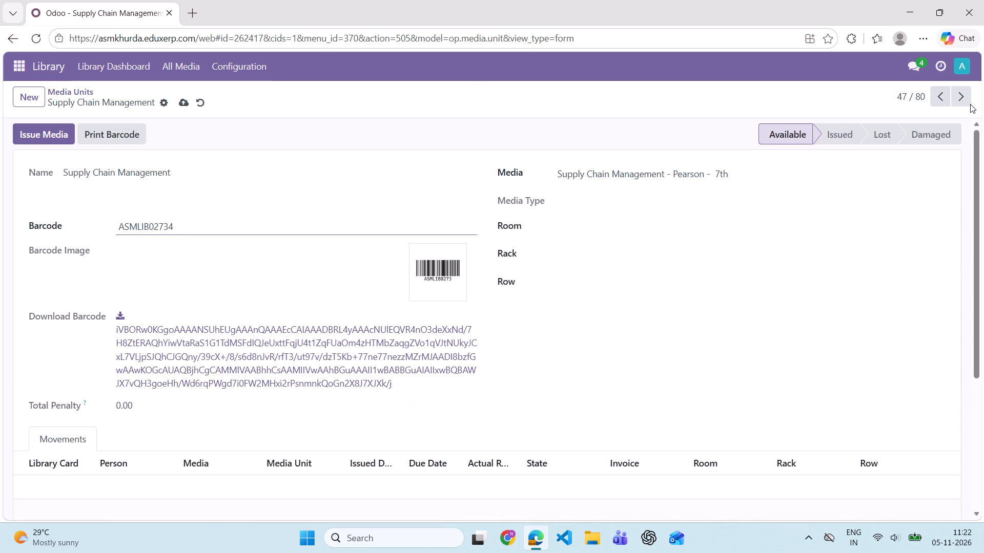
click(962, 103)
Generate this unit's barcode image by removing and re-entering the last digit of ASMLIB02735, and advance to the next media unit.
click(238, 228)
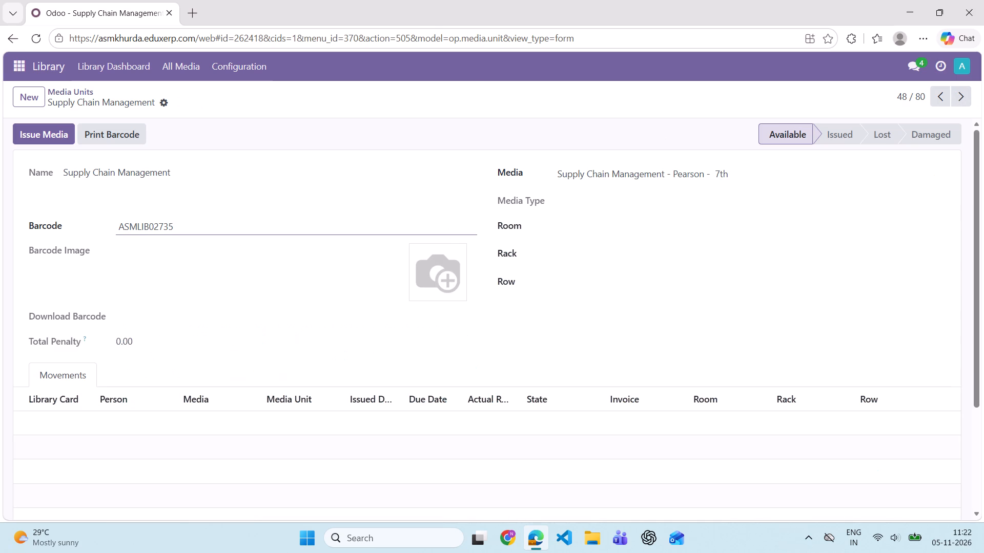
key(BackSpace)
click(236, 142)
click(216, 228)
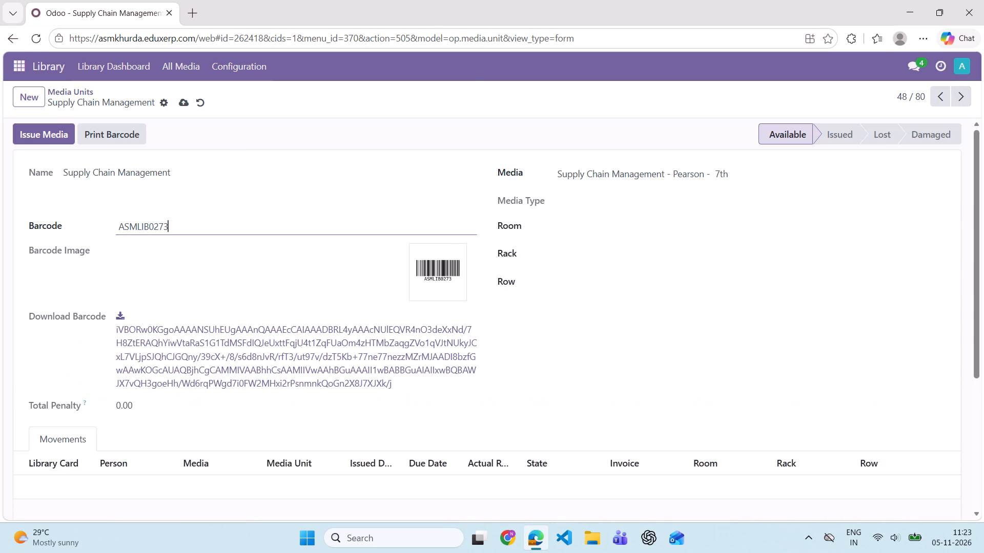
key(5)
click(961, 90)
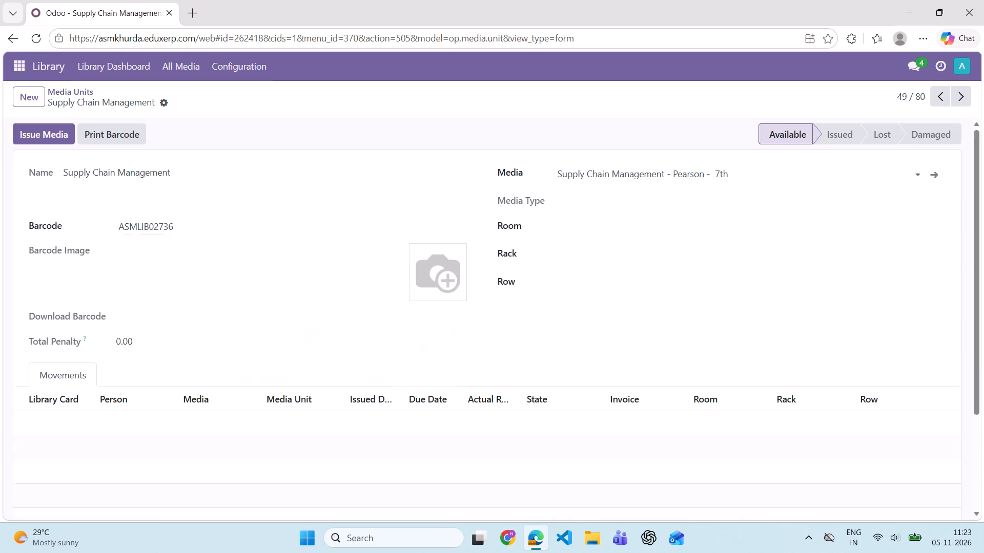
Generate this unit's barcode image by removing and re-entering the last digit of ASMLIB02736, and advance to the next media unit.
click(286, 222)
key(BackSpace)
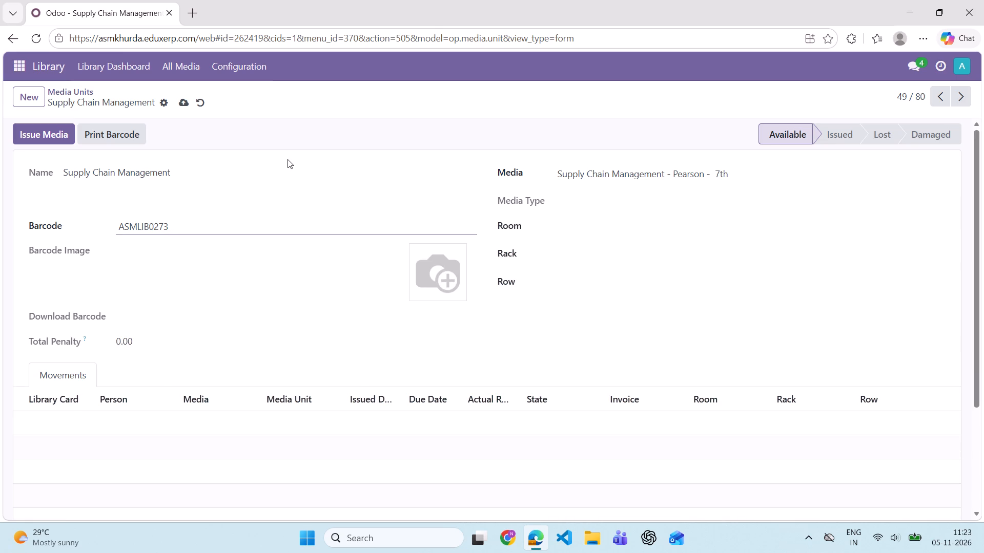
click(288, 159)
click(244, 221)
key(6)
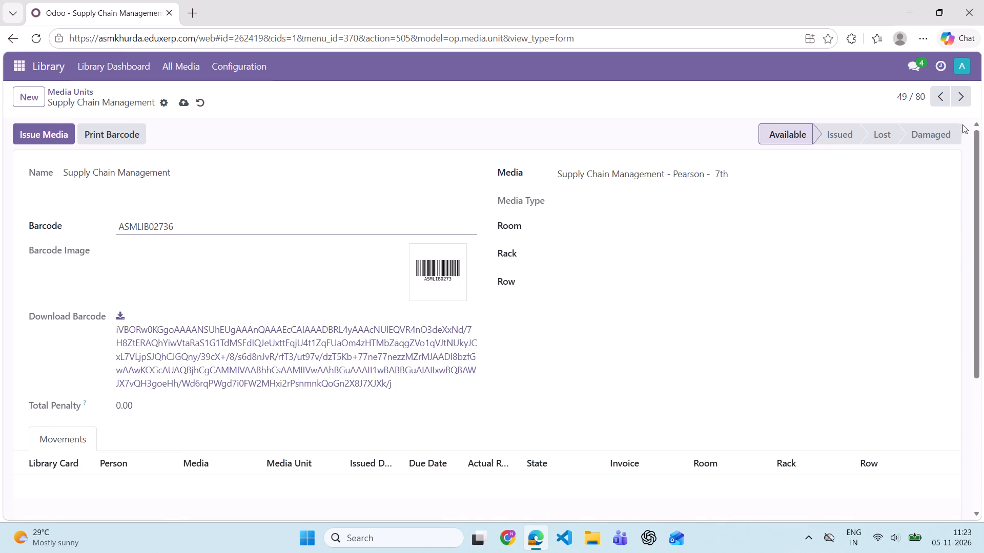
click(959, 93)
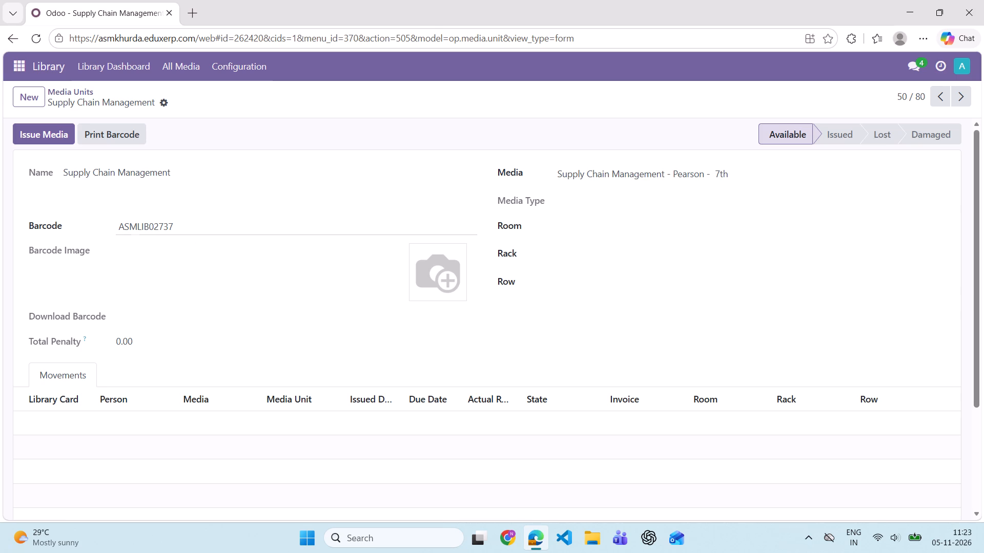
Generate this unit's barcode image by removing and re-entering the last digit of ASMLIB02737, and advance to the next media unit.
click(199, 232)
key(BackSpace)
click(241, 135)
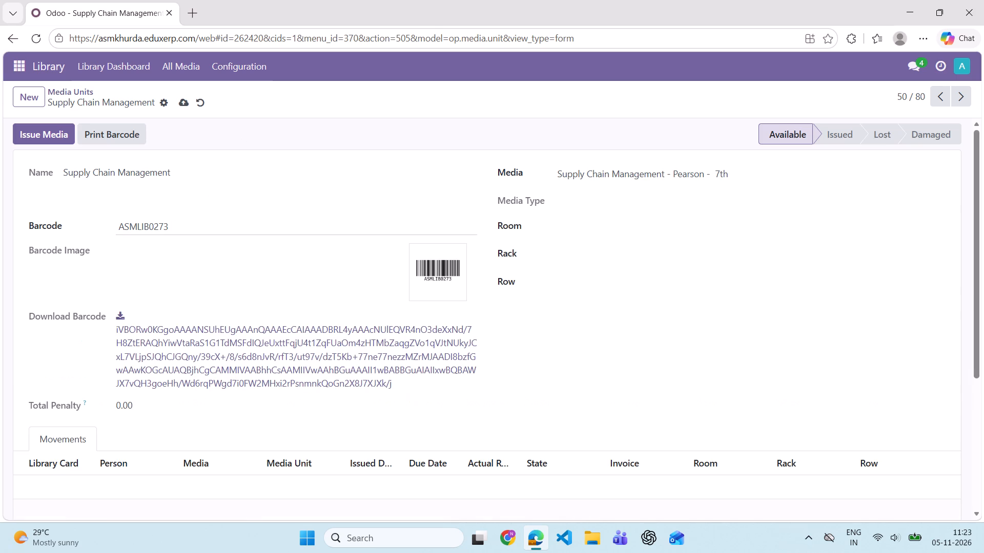
click(184, 224)
key(7)
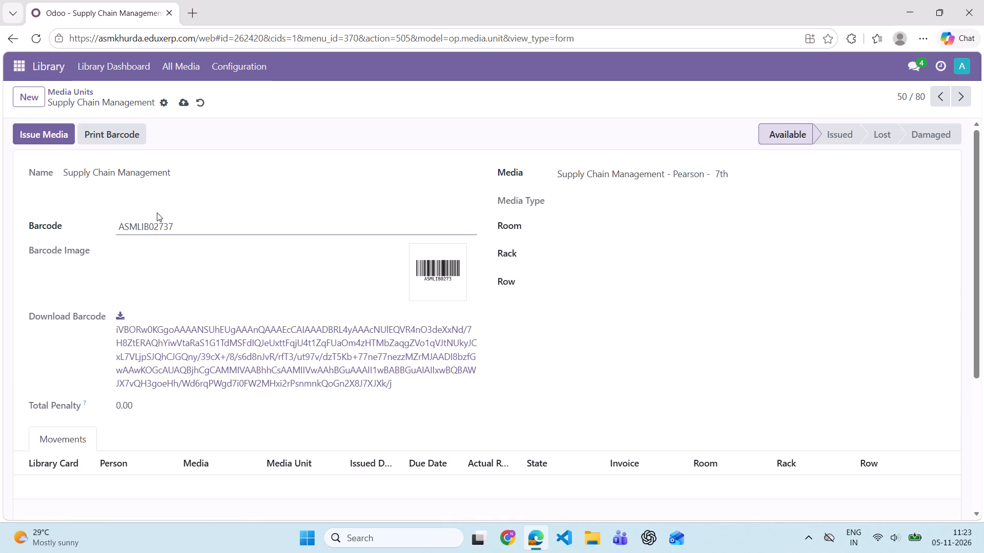
click(966, 98)
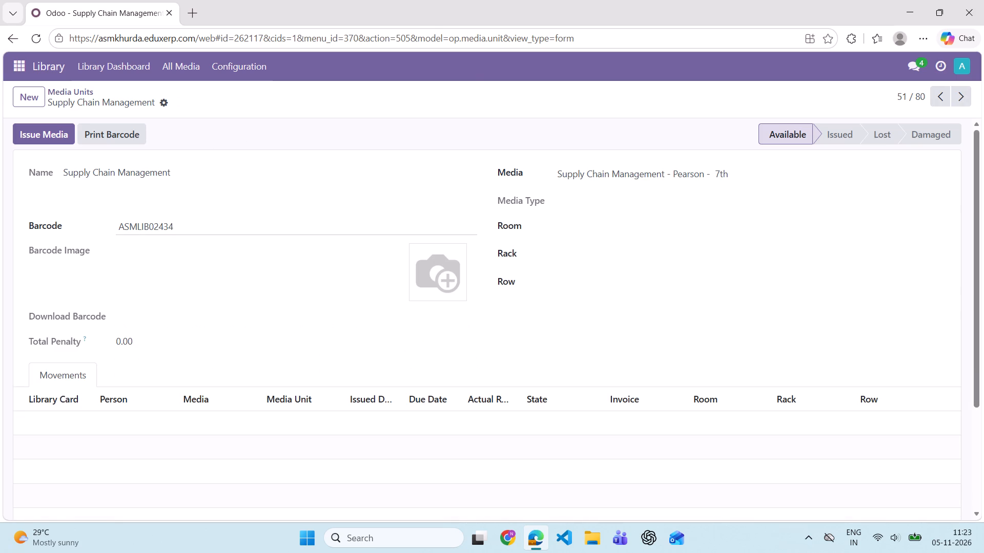
Generate this unit's barcode image by removing and re-entering the last digit of ASMLIB02434, and advance to the next media unit.
click(190, 223)
key(BackSpace)
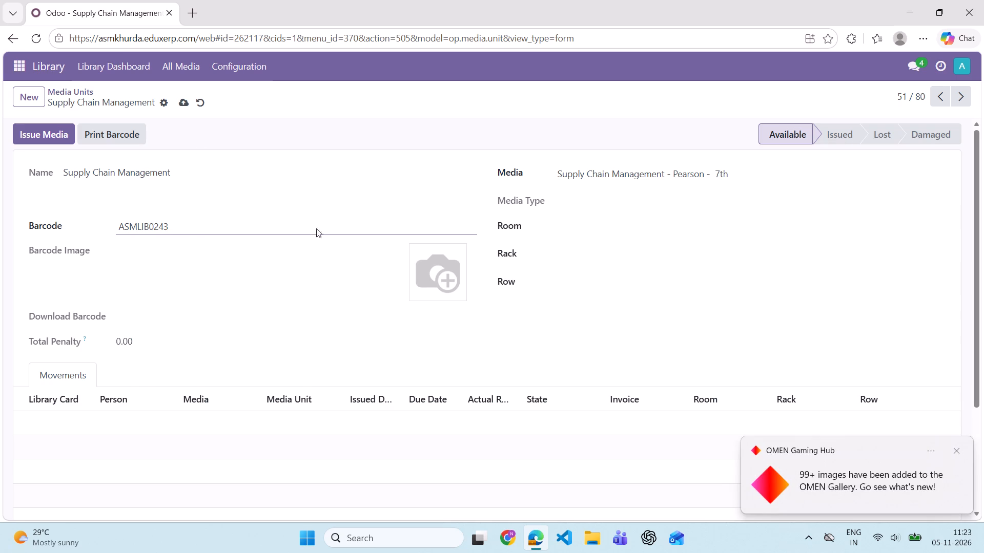
click(360, 259)
click(230, 227)
key(4)
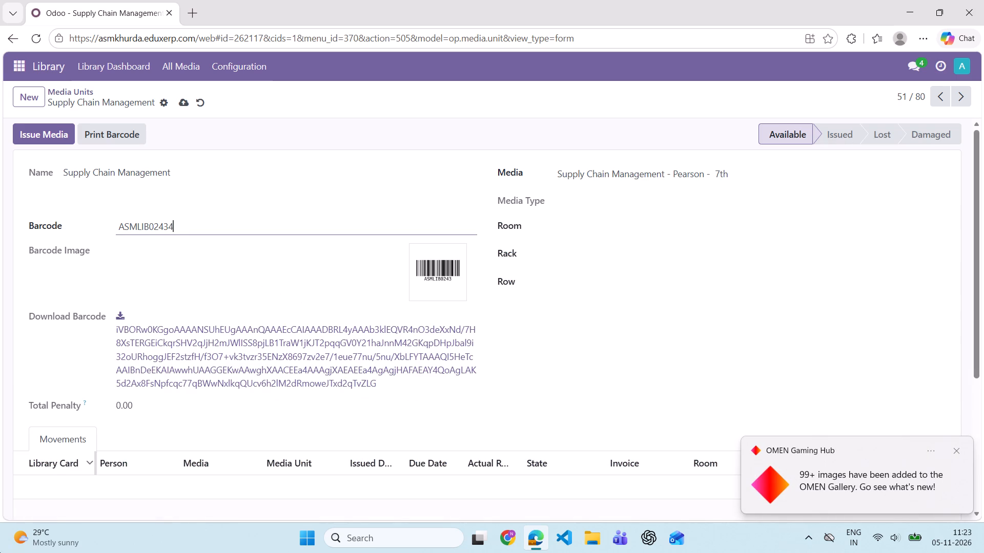
click(960, 88)
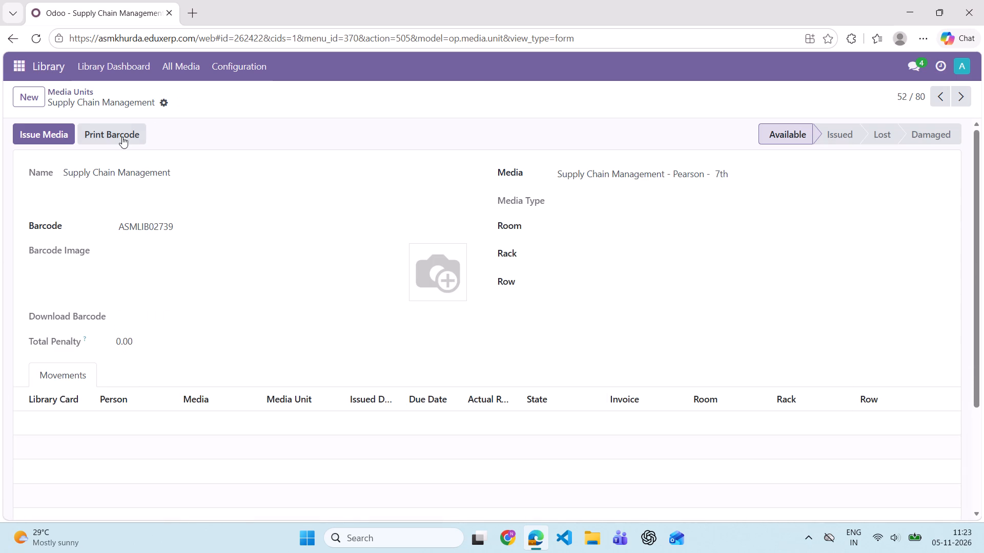
Skip media unit ASMLIB02739 without editing it and advance to unit ASMLIB02740.
double_click(961, 96)
click(962, 96)
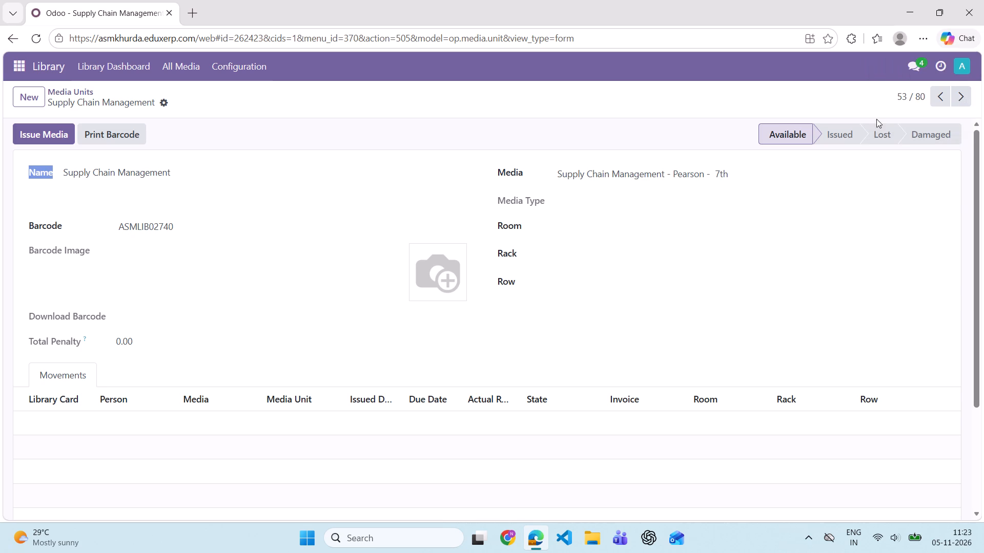
click(840, 93)
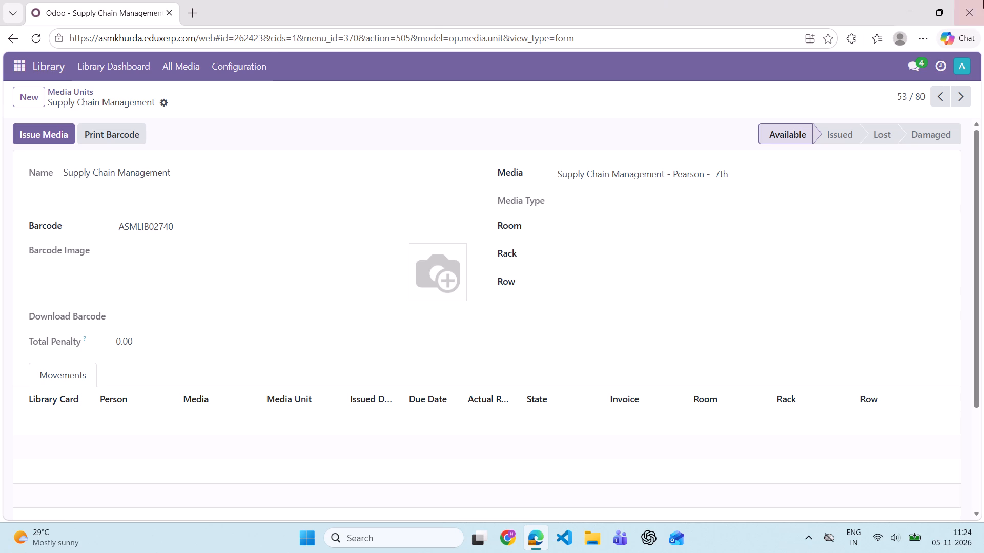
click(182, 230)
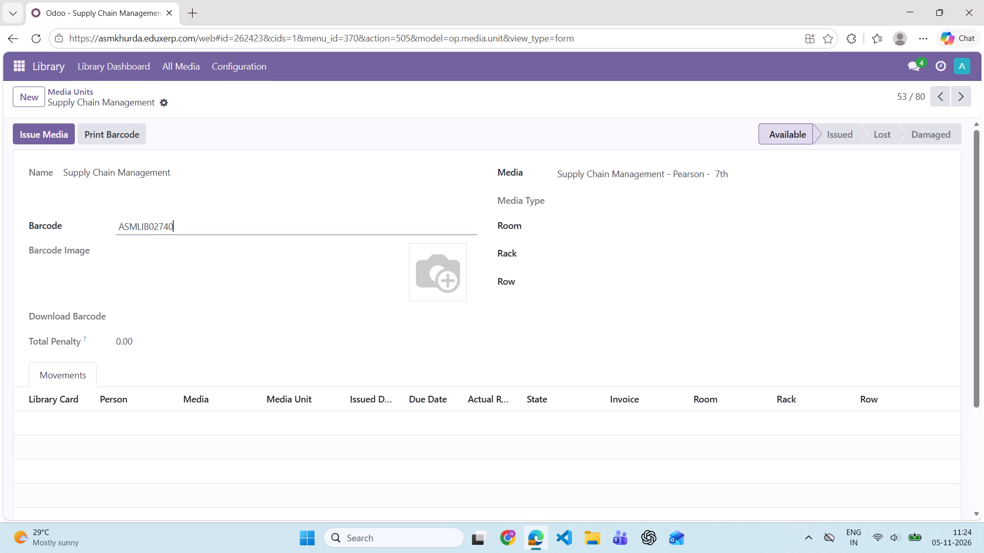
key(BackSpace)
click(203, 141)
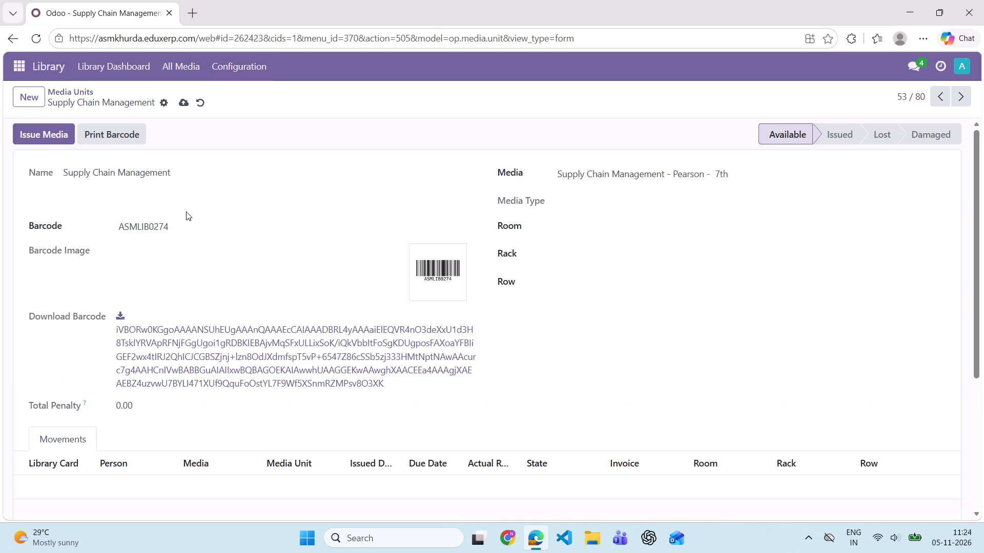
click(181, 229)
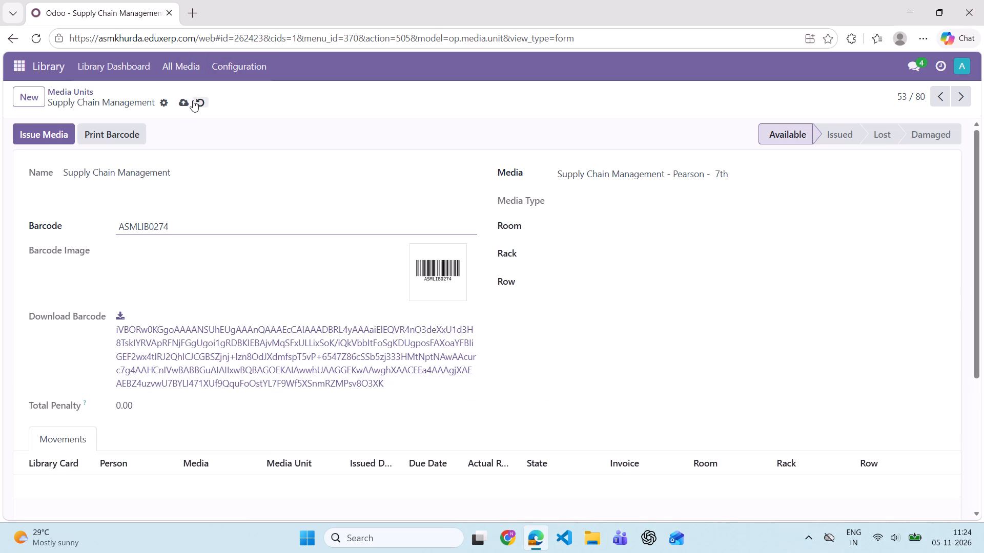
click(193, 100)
Generate this unit's barcode image by removing and re-entering the last digit of ASMLIB02740, and advance to the next media unit.
click(189, 228)
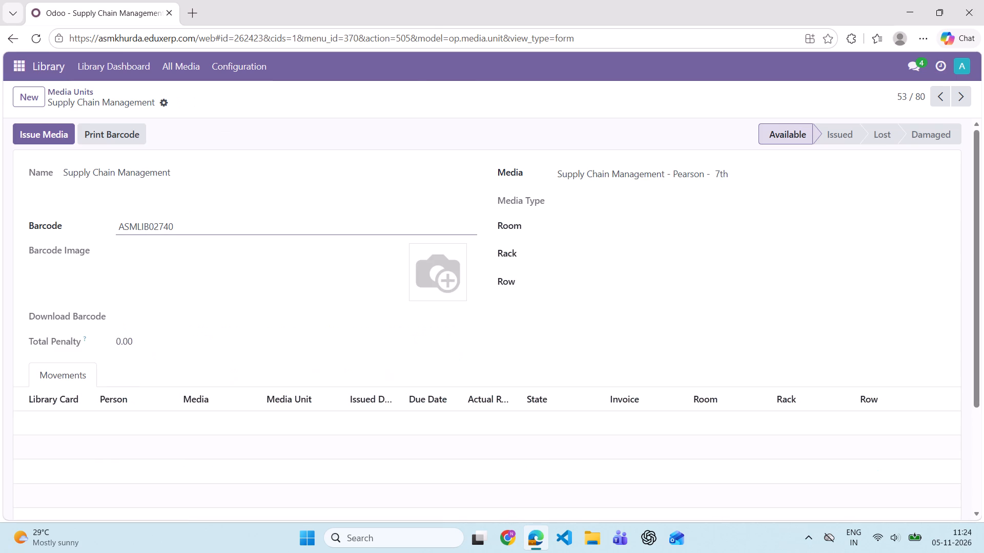
key(BackSpace)
click(205, 152)
click(194, 224)
key(9)
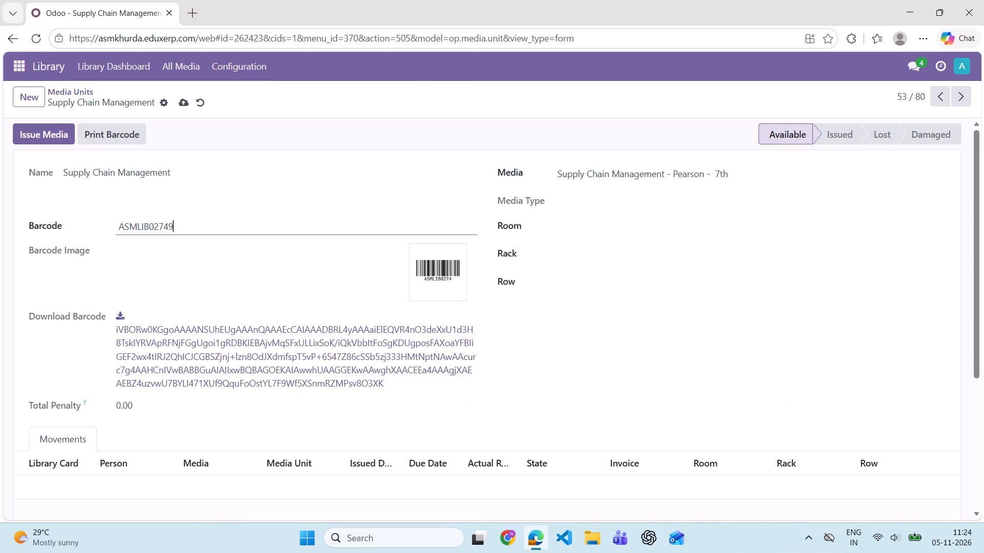
key(BackSpace)
key(0)
click(957, 95)
Generate this unit's barcode image by removing and re-entering the last digit of ASMLIB02741, and advance to the next media unit.
click(239, 225)
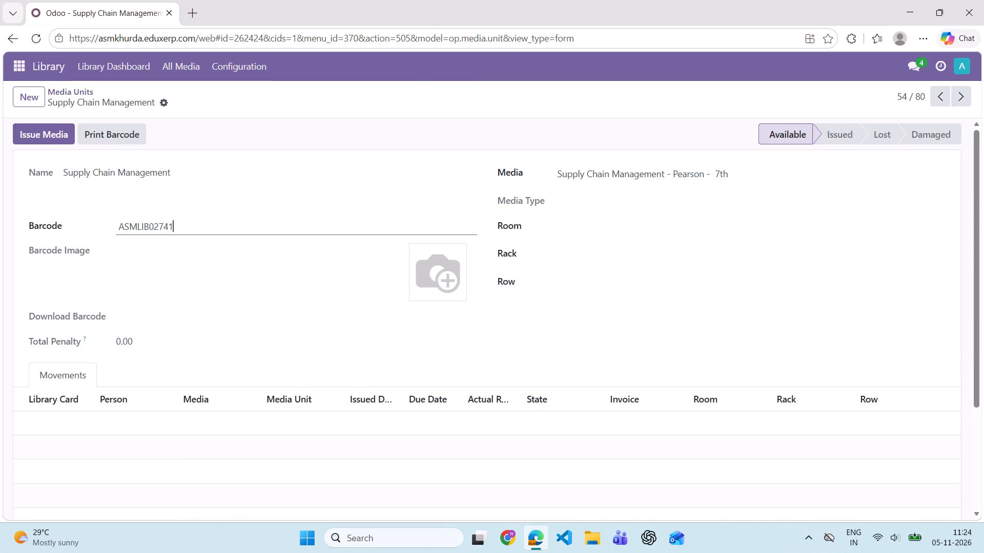
key(BackSpace)
click(243, 138)
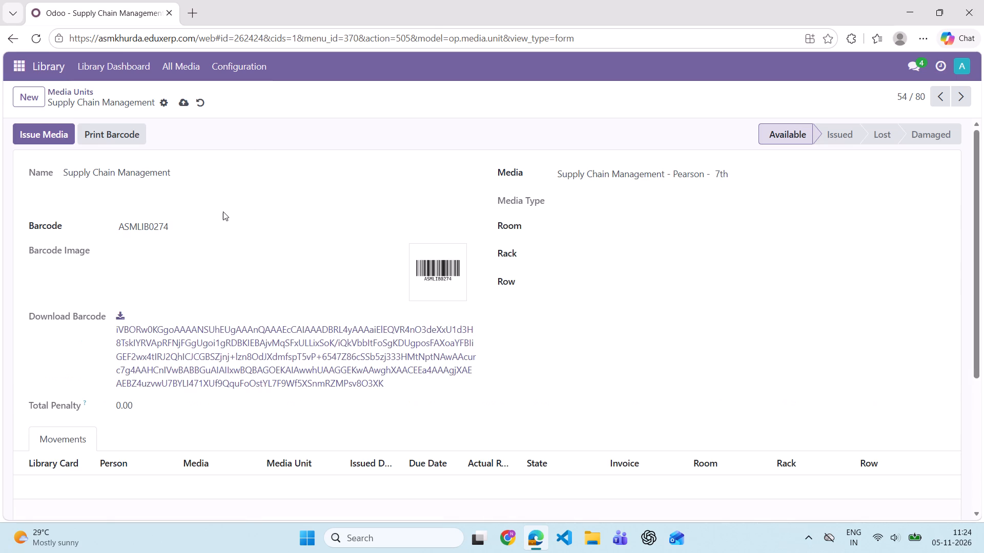
click(221, 218)
click(214, 233)
key(1)
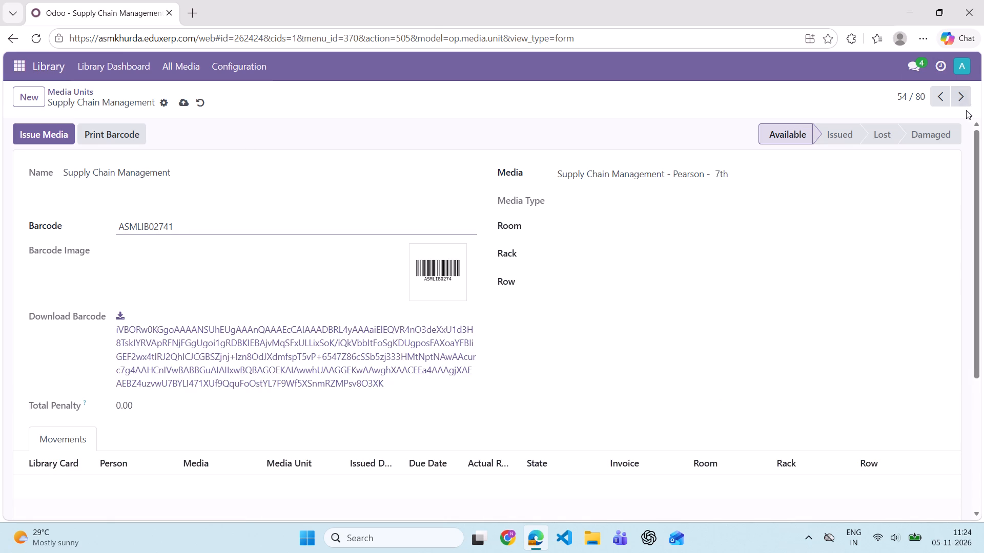
click(966, 101)
Generate this unit's barcode image by removing and re-entering the last digit of ASMLIB02742, and advance to the next media unit.
click(184, 221)
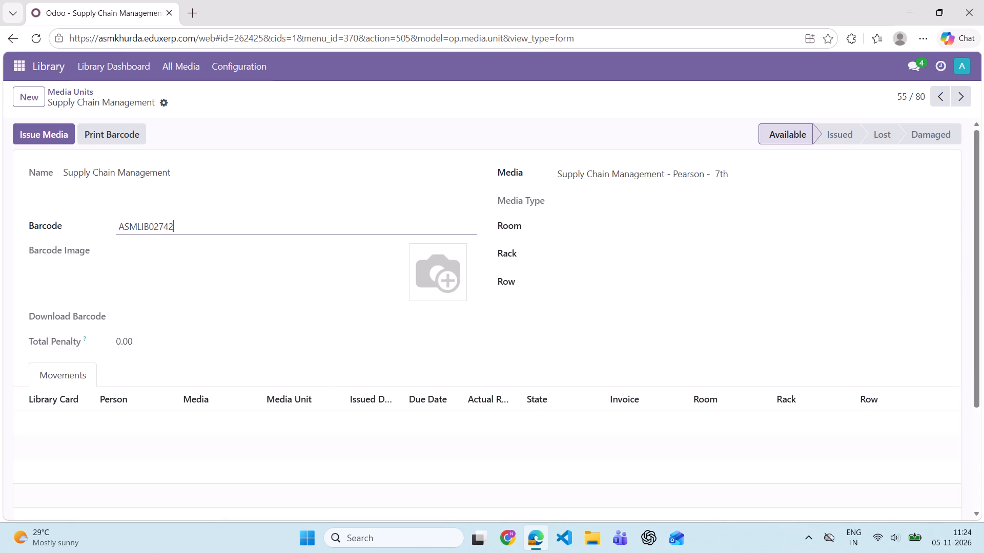
key(BackSpace)
click(215, 141)
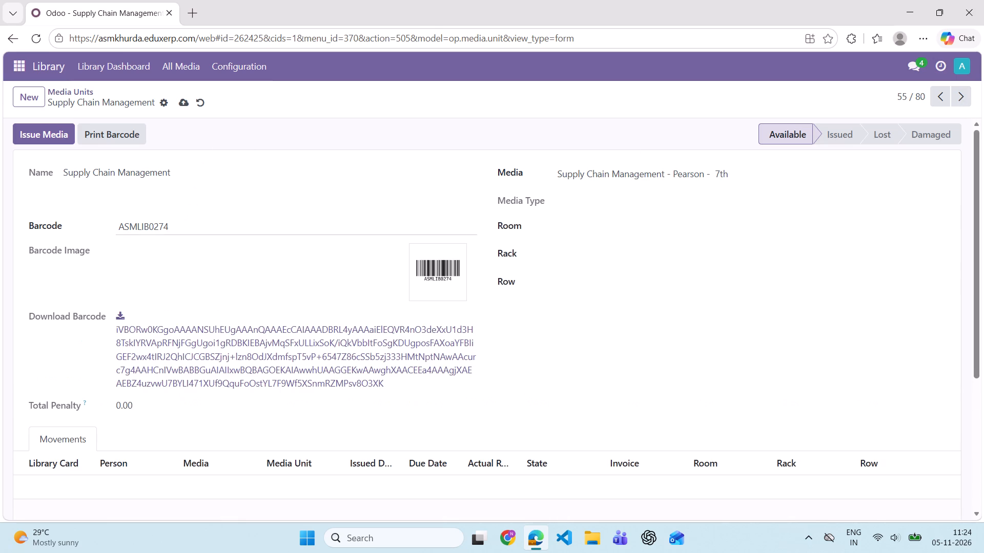
click(186, 225)
key(2)
click(962, 87)
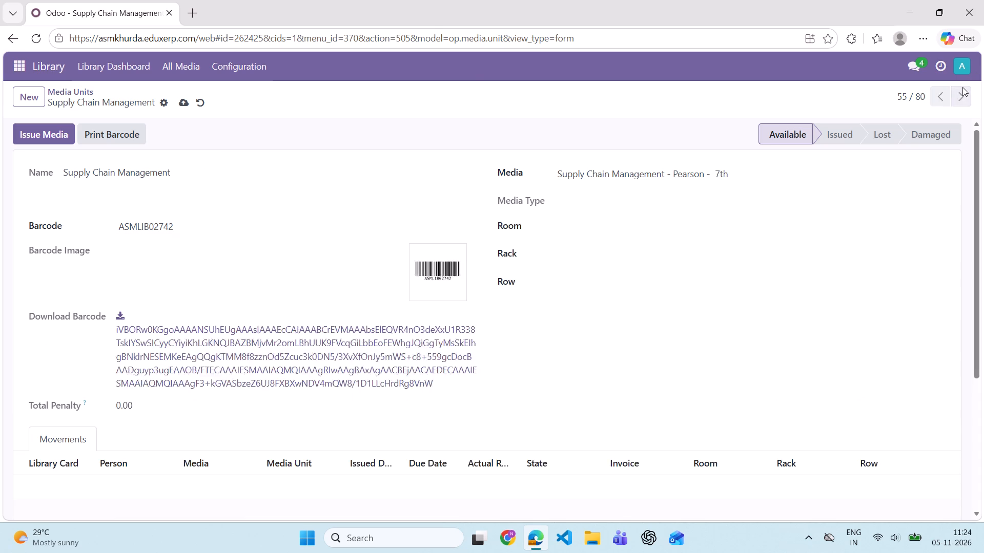
Generate this unit's barcode image by removing and re-entering the last digit of ASMLIB02743, and advance to the next media unit.
click(220, 223)
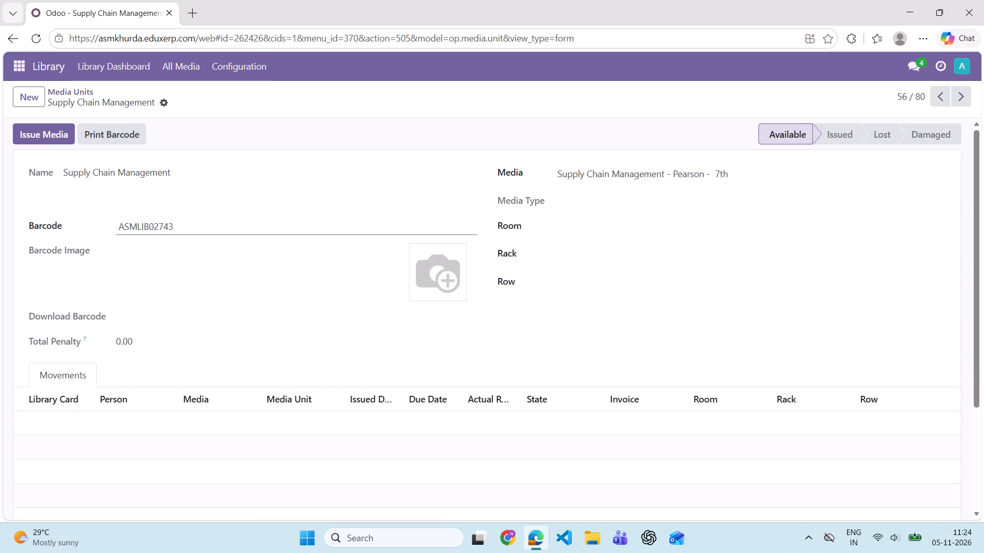
key(BackSpace)
click(213, 147)
click(190, 219)
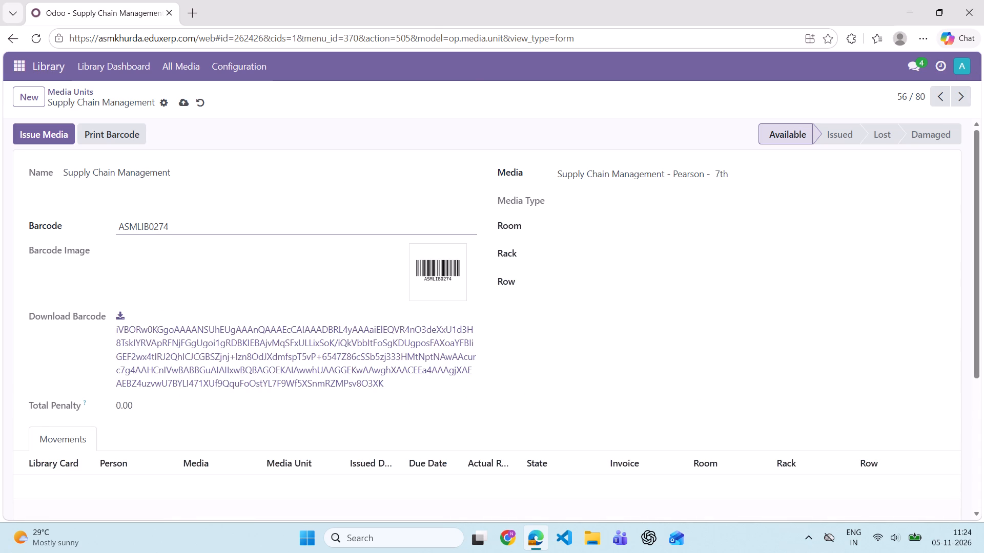
key(3)
click(959, 100)
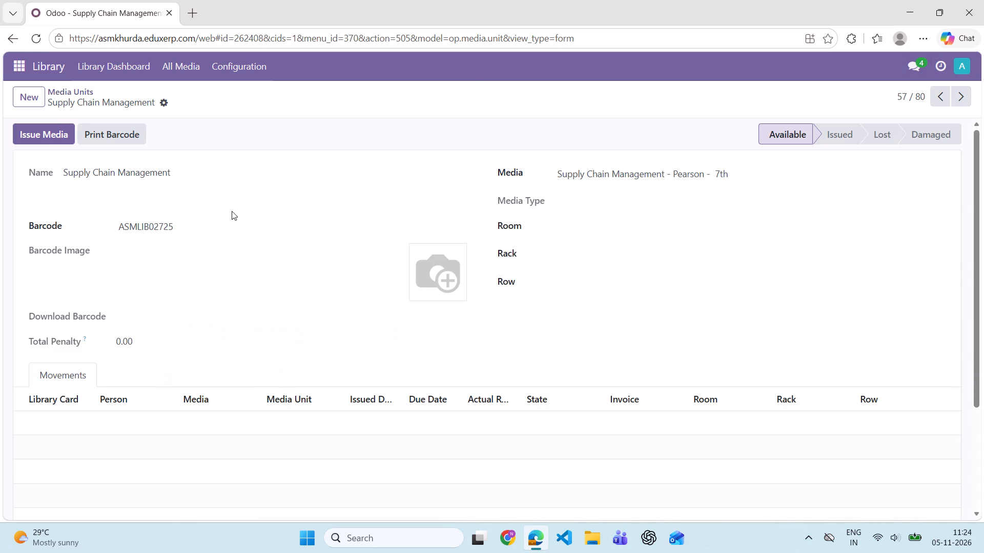
Generate this unit's barcode image by removing and re-entering the last digit of ASMLIB02725, and advance to the next media unit.
click(227, 224)
key(BackSpace)
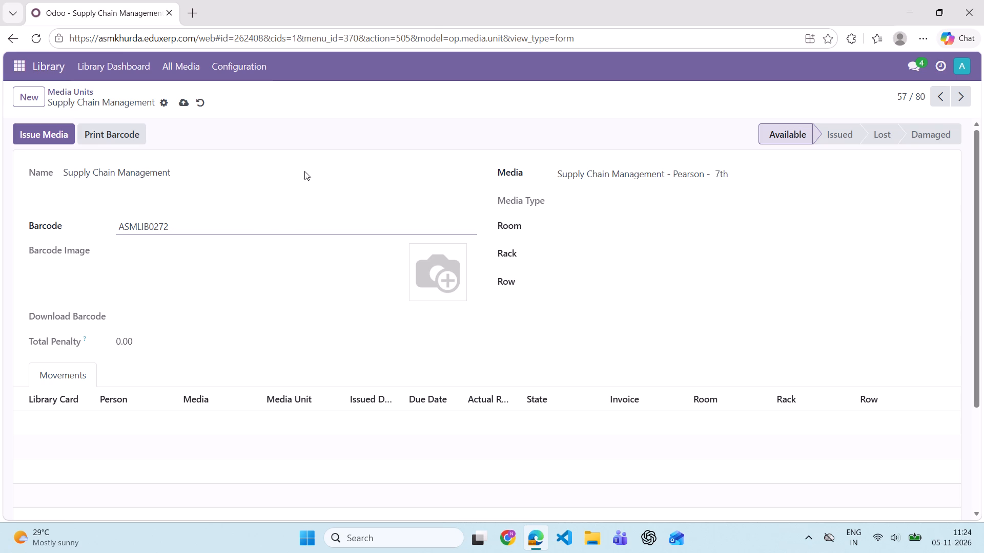
click(309, 132)
click(210, 227)
key(5)
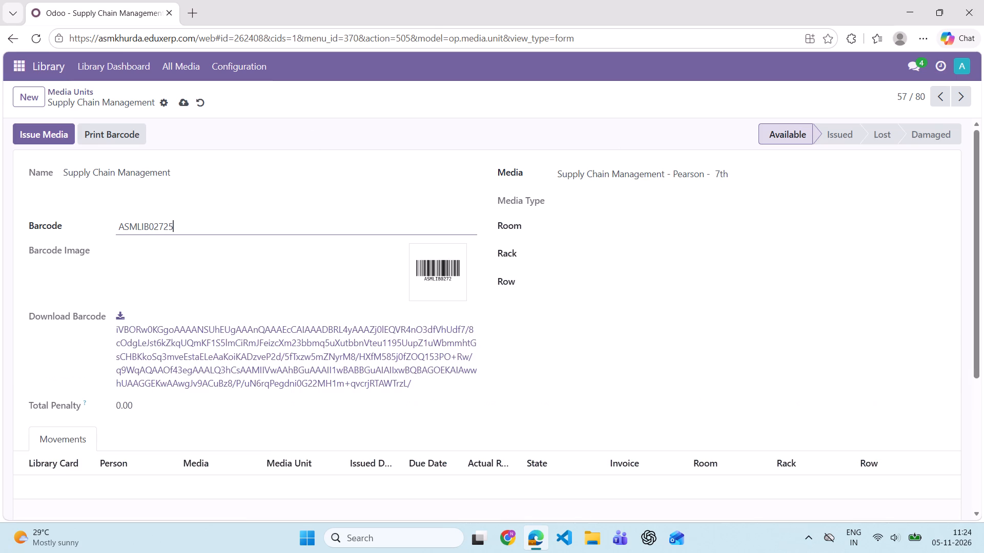
click(967, 101)
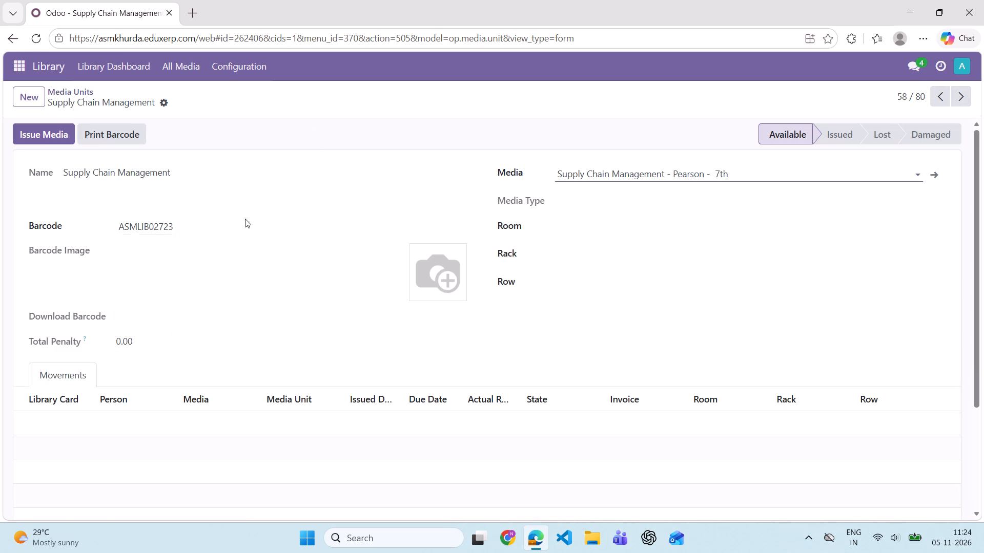
Generate this unit's barcode image by removing and re-entering the last digit of ASMLIB02723, and advance to the next media unit.
click(219, 230)
key(BackSpace)
click(248, 141)
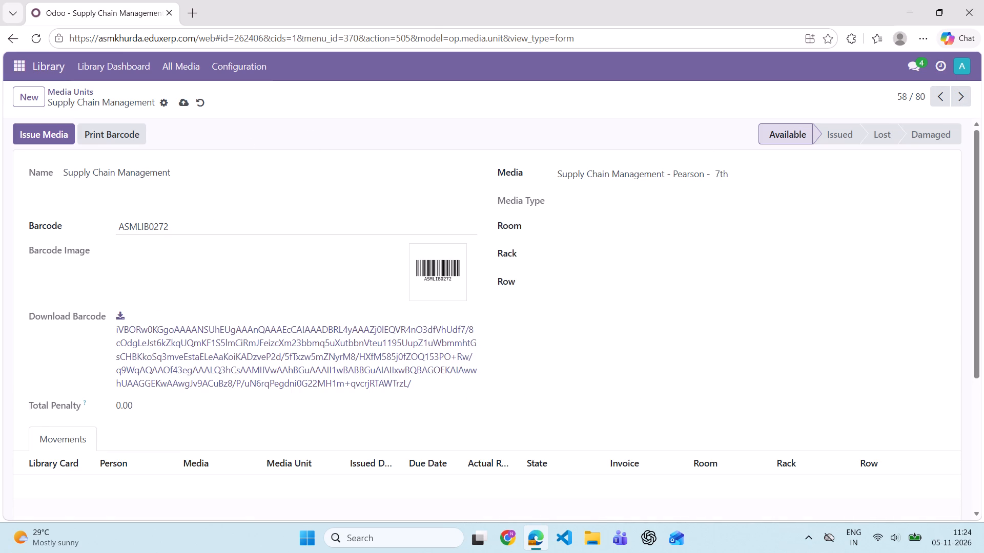
click(210, 227)
key(3)
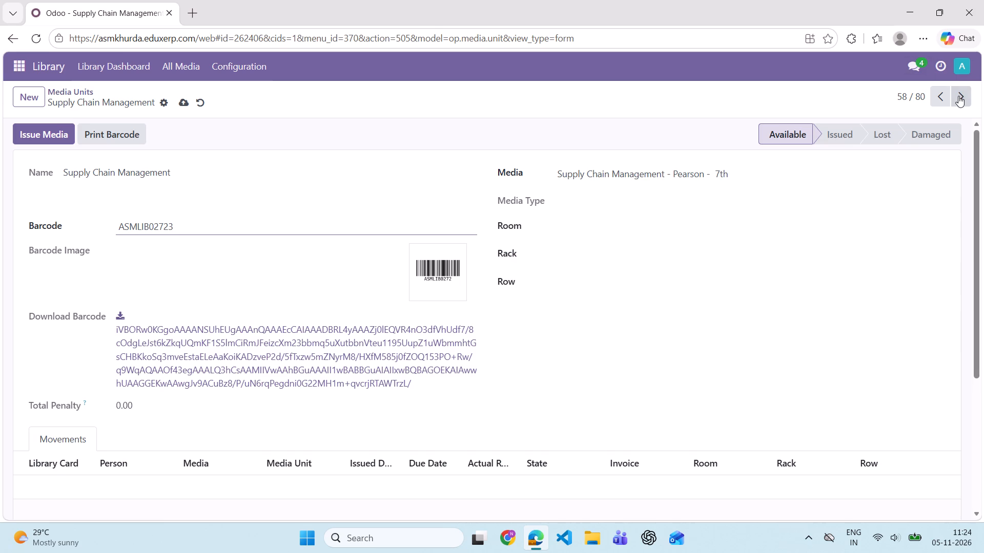
click(958, 96)
Generate this unit's barcode image by removing and re-entering the last digit of ASMLIB02722, and advance to the next media unit.
click(192, 226)
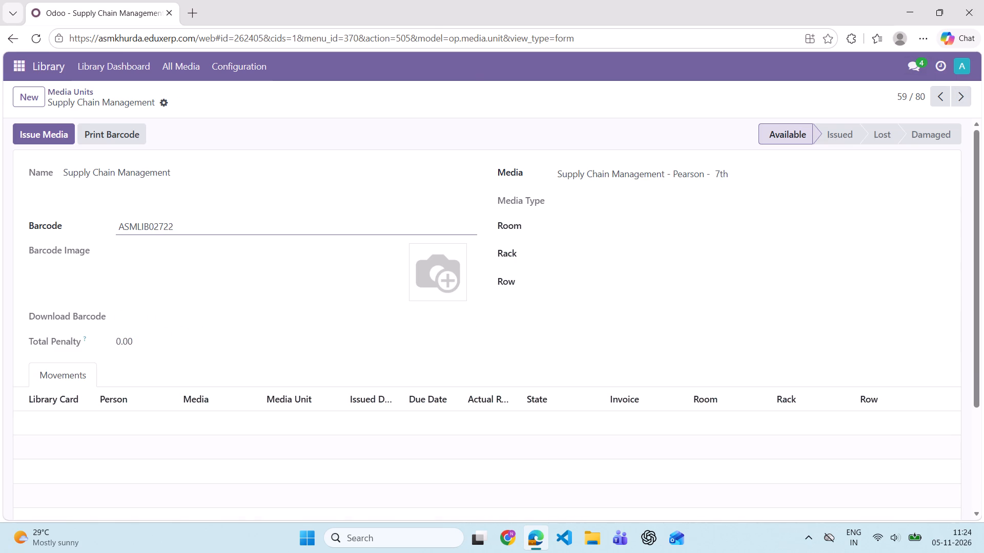
key(BackSpace)
click(193, 154)
click(179, 229)
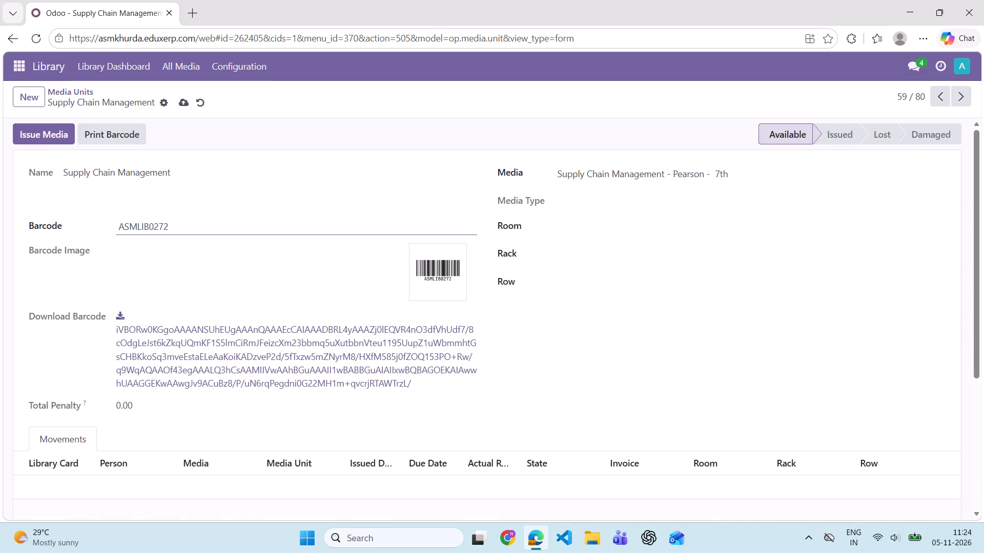
key(2)
click(959, 100)
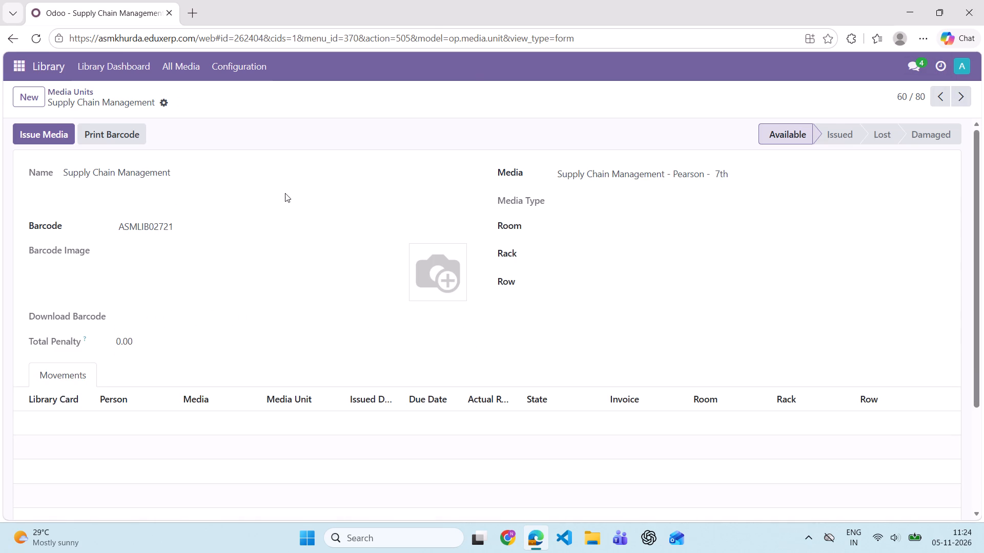
Generate this unit's barcode image by removing and re-entering the last digit of ASMLIB02721, and advance to the next media unit.
click(235, 225)
key(BackSpace)
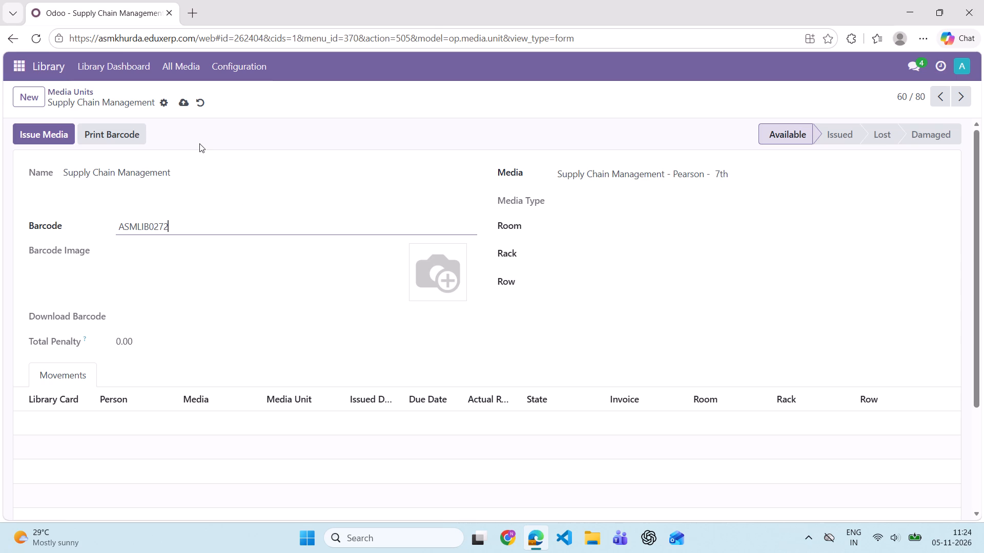
click(282, 148)
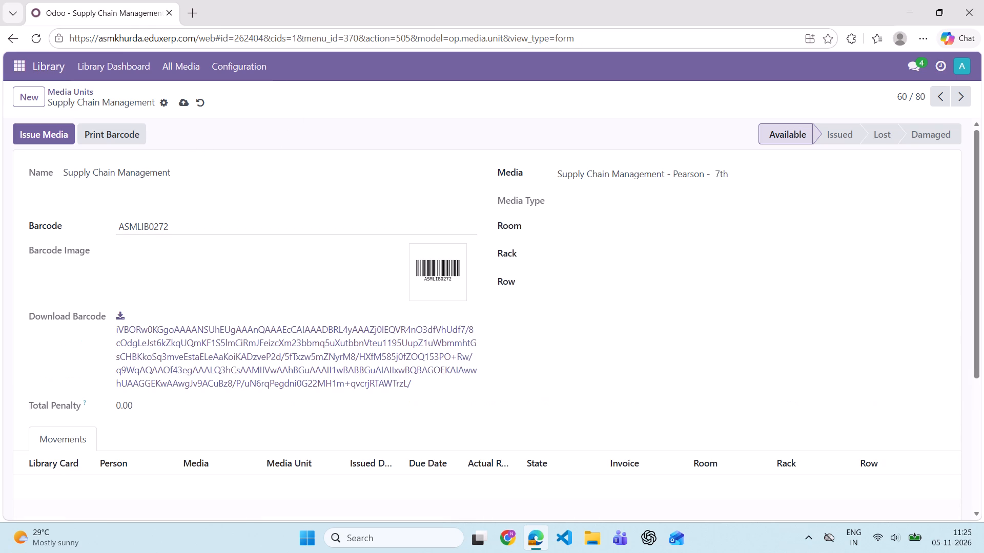
click(238, 235)
key(1)
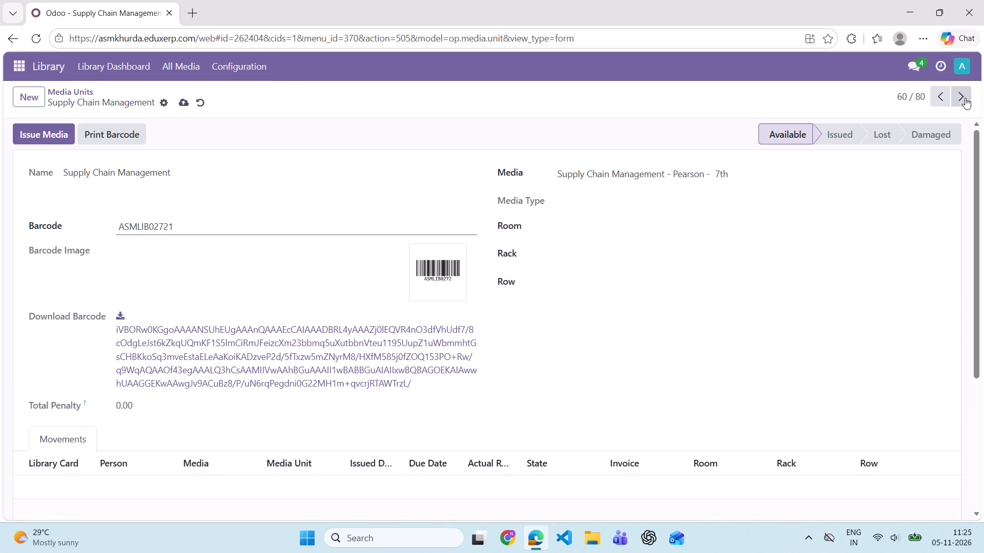
click(965, 98)
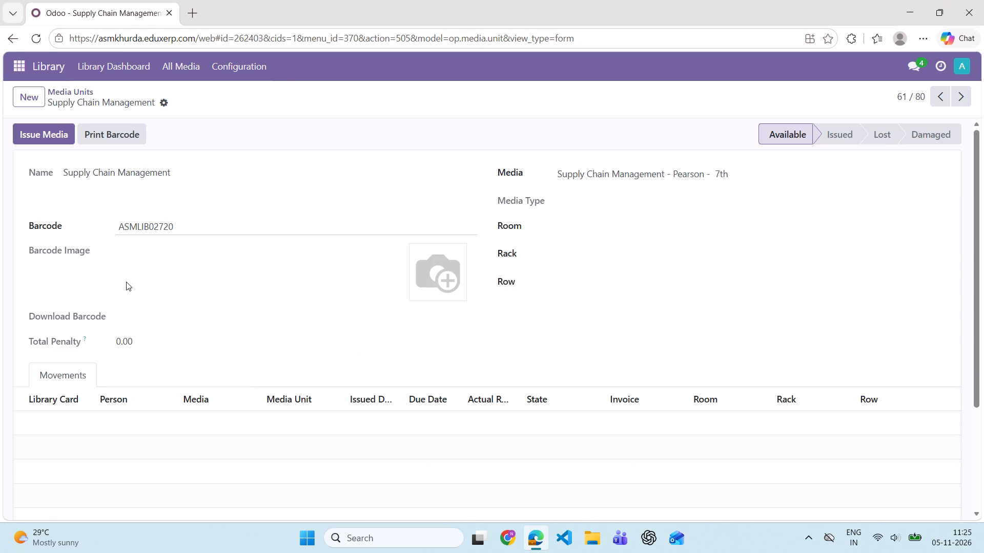
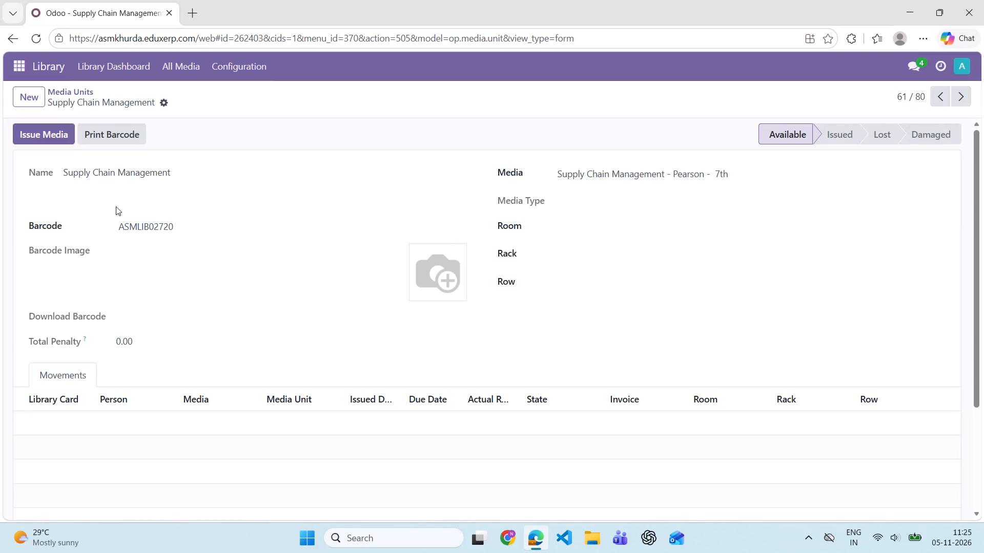
Generate this unit's barcode image by removing and re-entering the last digit of ASMLIB02720, and advance to the next media unit.
click(203, 229)
key(BackSpace)
click(221, 141)
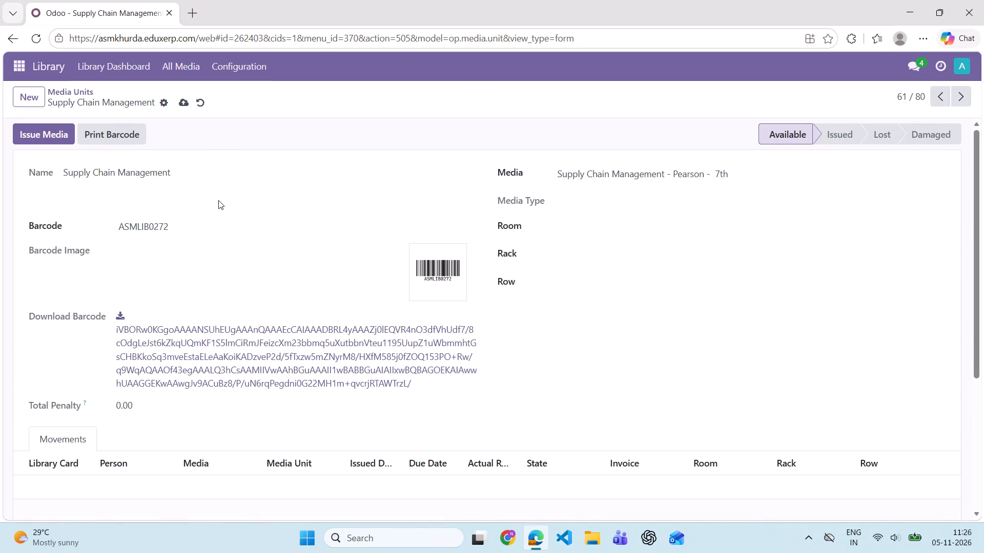
click(213, 220)
key(0)
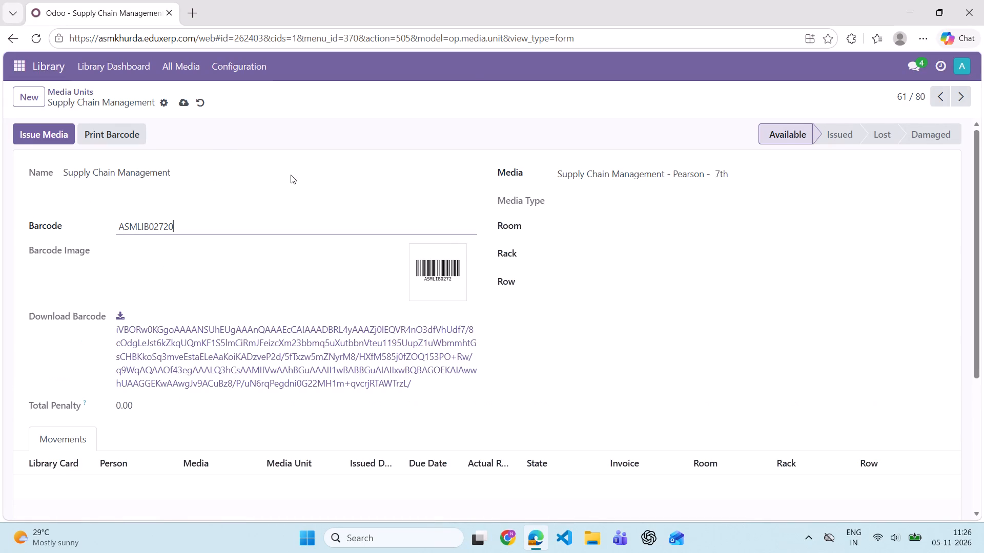
click(959, 98)
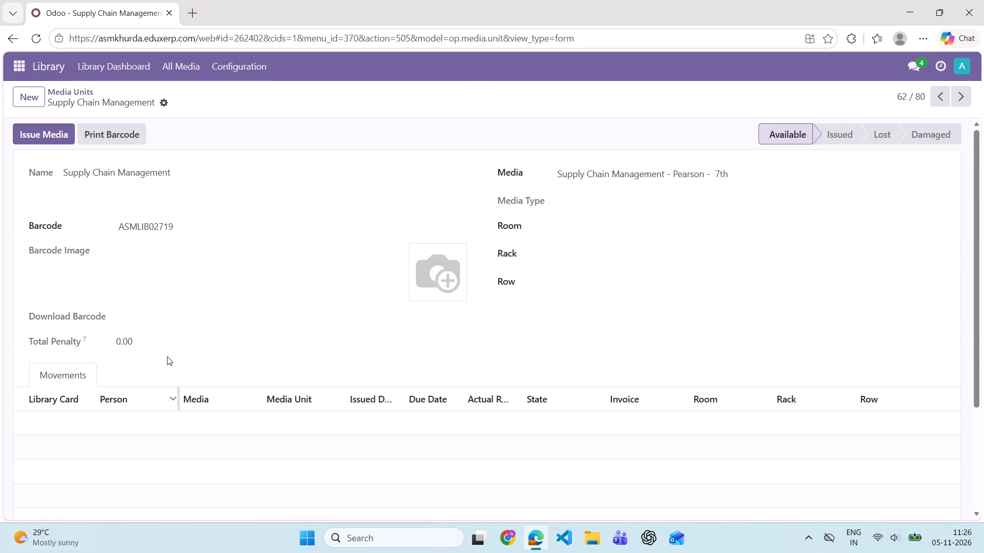
Generate this unit's barcode image by removing and re-entering the last digit of ASMLIB02719, and advance to the next media unit.
click(209, 224)
key(BackSpace)
click(222, 138)
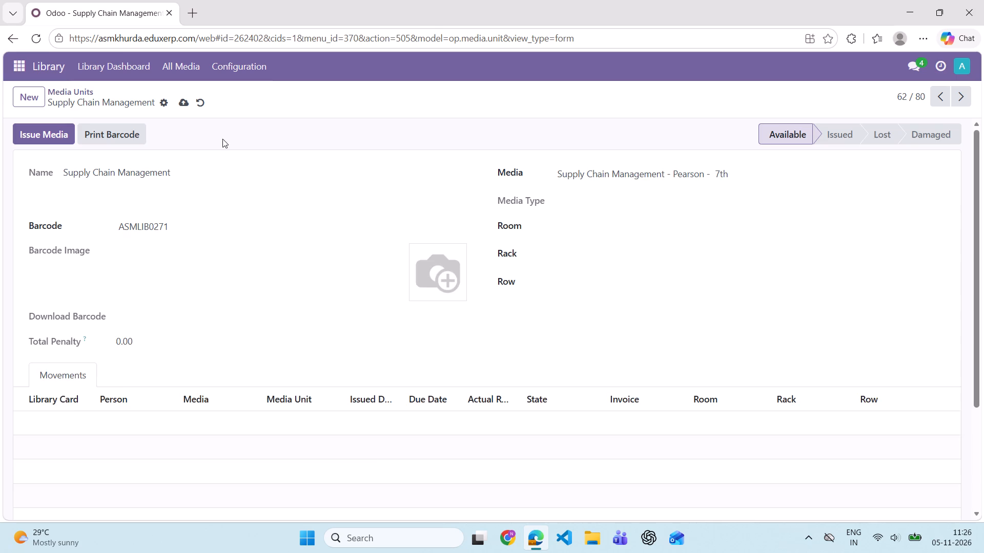
click(204, 222)
key(9)
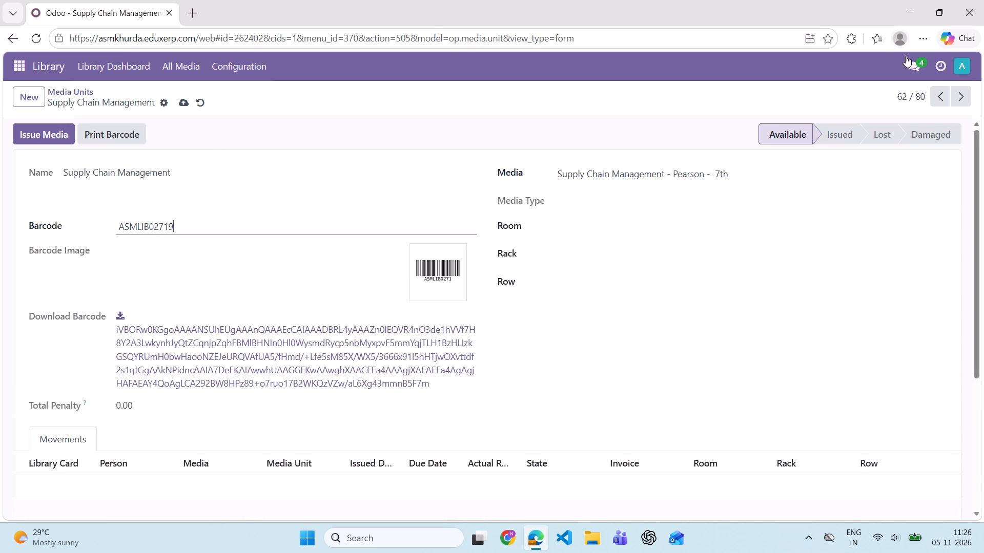
click(969, 102)
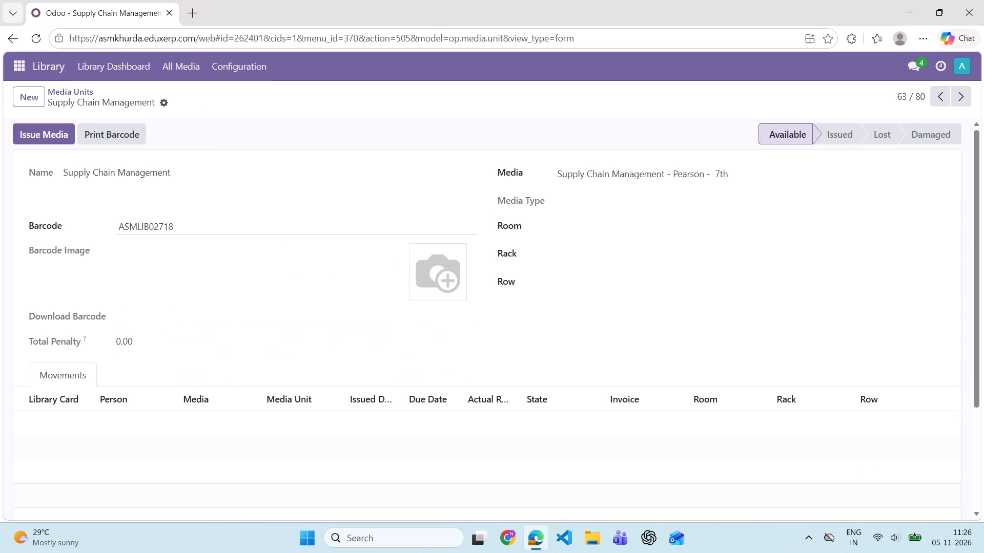
Generate this unit's barcode image by removing and re-entering the last digit of ASMLIB02718, and advance to the next media unit.
click(241, 223)
key(BackSpace)
click(274, 134)
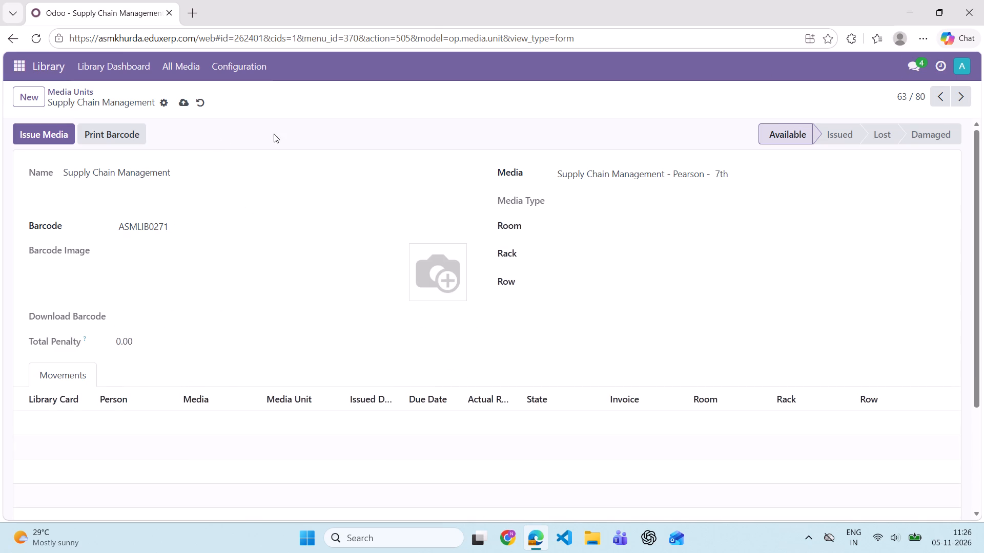
drag(193, 216, 170, 197)
click(189, 231)
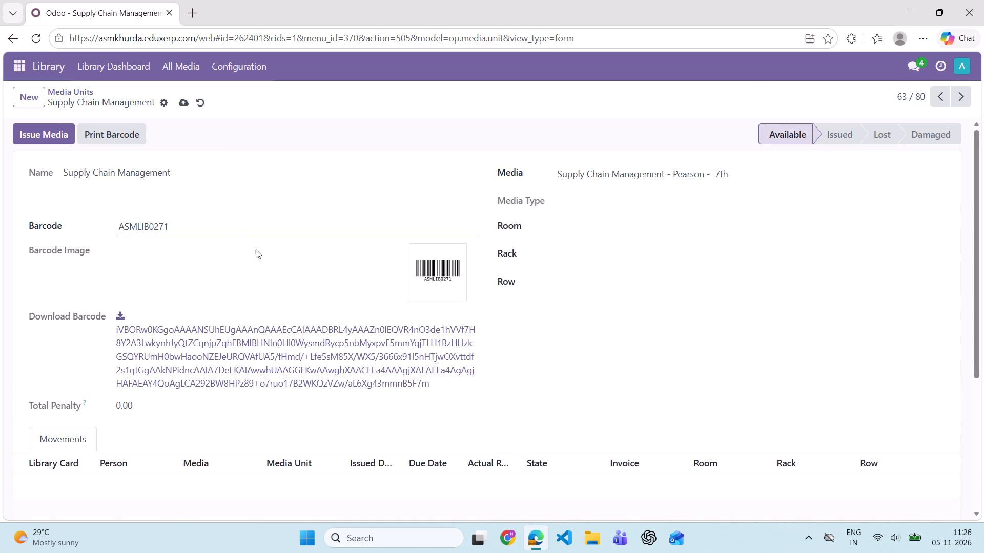
key(8)
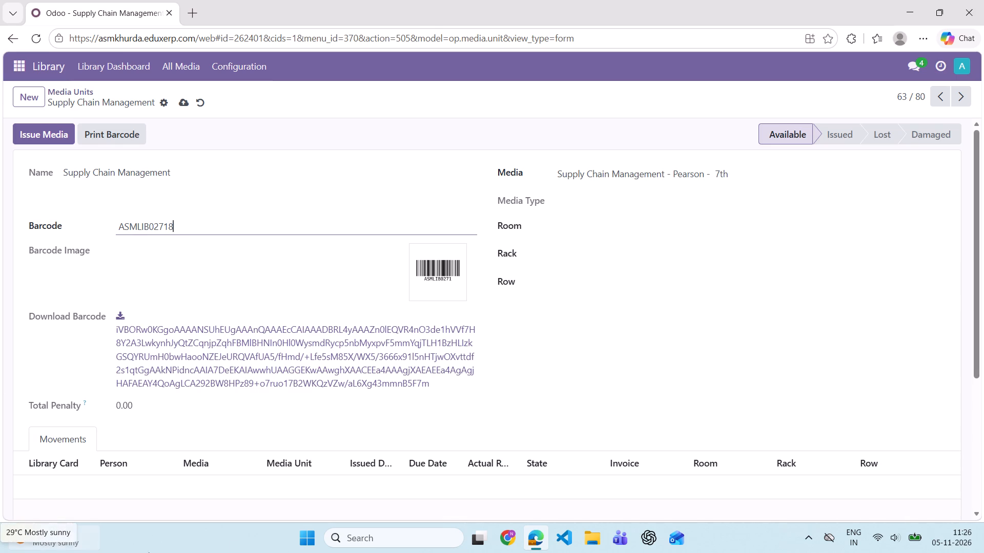
click(968, 97)
Generate this unit's barcode image by removing and re-entering the last digit of ASMLIB02717, and advance to the next media unit.
click(191, 224)
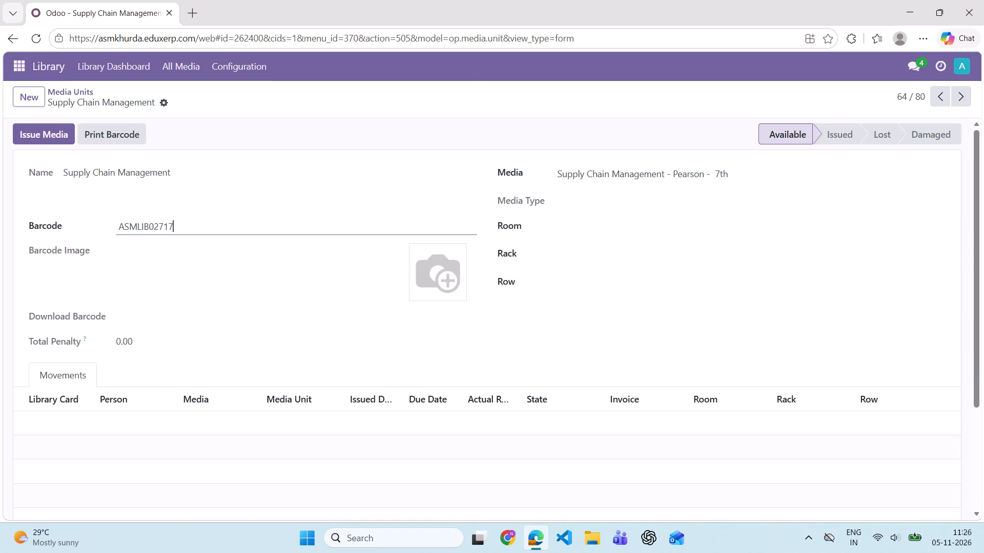
key(BackSpace)
click(233, 138)
click(211, 224)
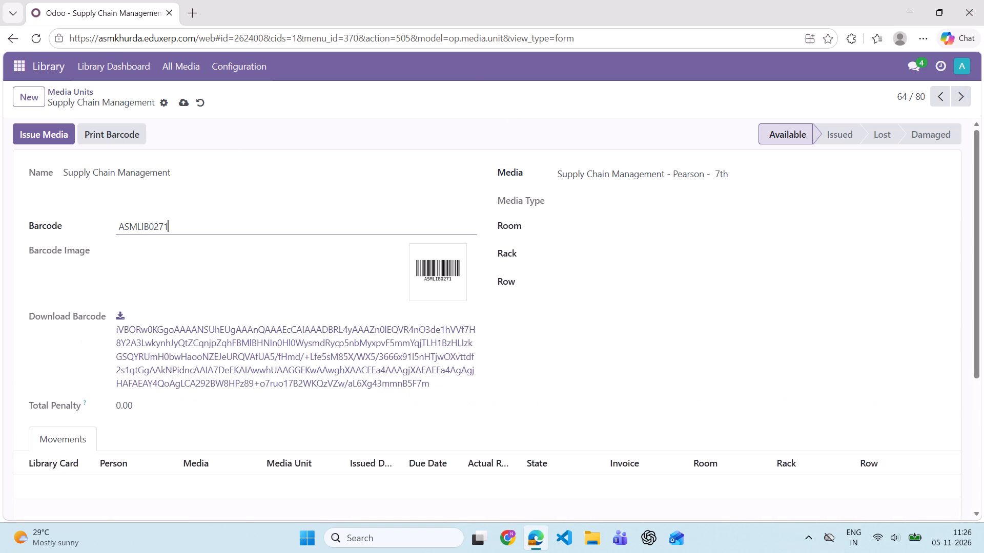
key(7)
click(960, 96)
Generate this unit's barcode image by removing and re-entering the last digit of ASMLIB02716, and advance to the next media unit.
click(214, 222)
key(BackSpace)
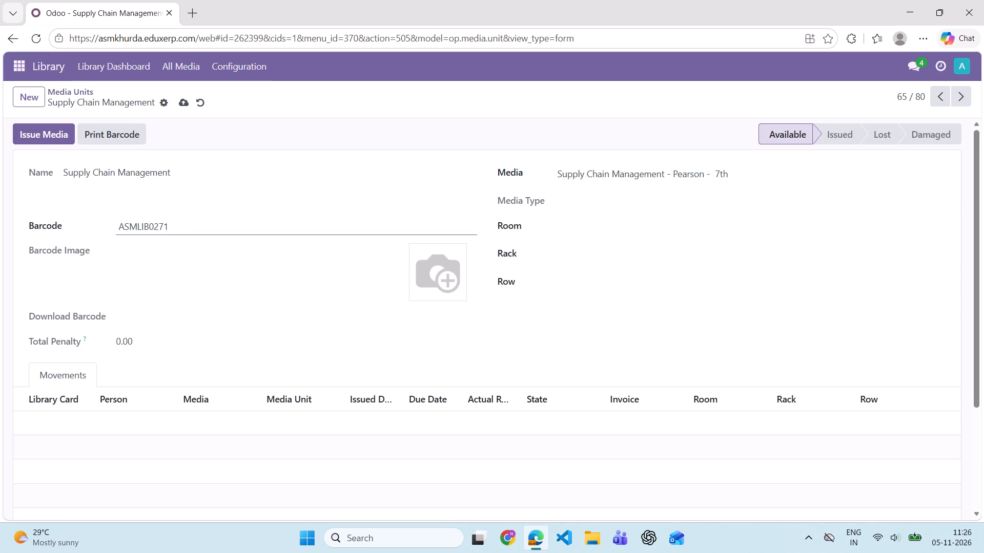
click(194, 157)
click(184, 223)
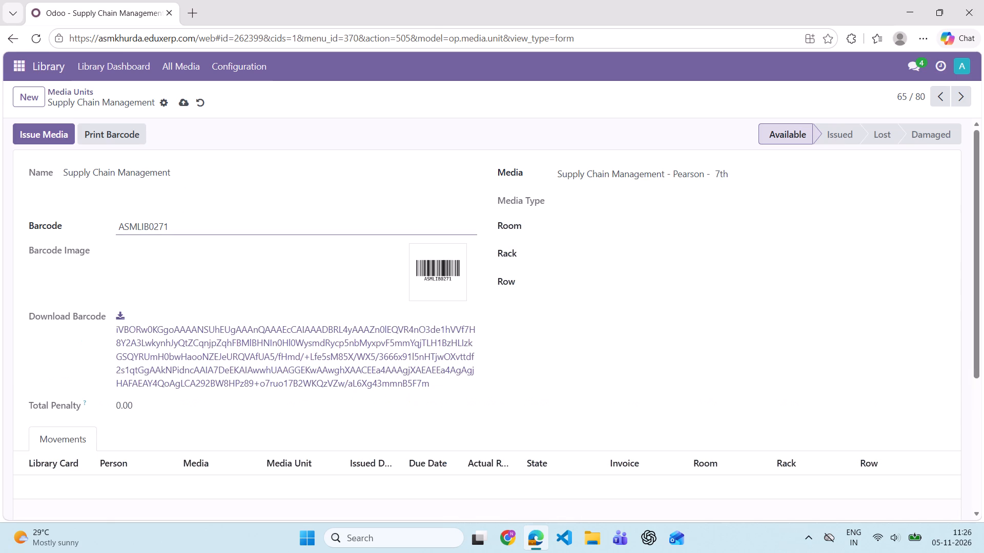
key(6)
click(959, 90)
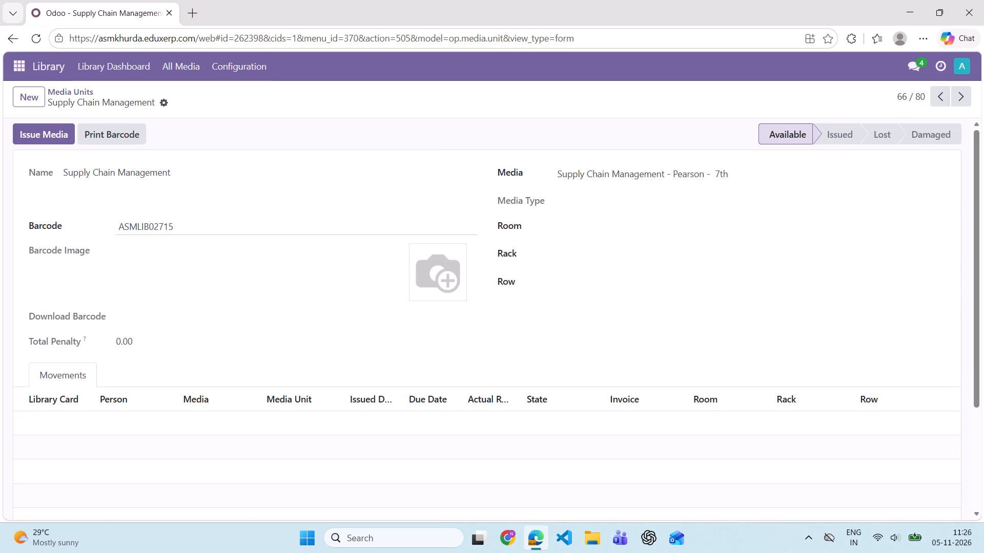
Generate this unit's barcode image by removing and re-entering the last digit of ASMLIB02715, and advance to the next media unit.
click(188, 225)
key(BackSpace)
click(189, 146)
click(191, 226)
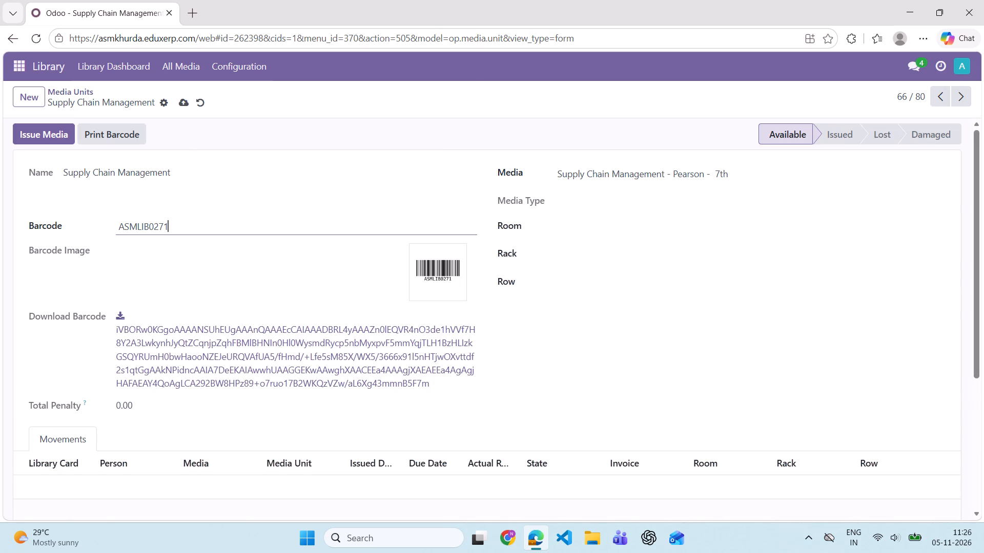
key(5)
click(963, 98)
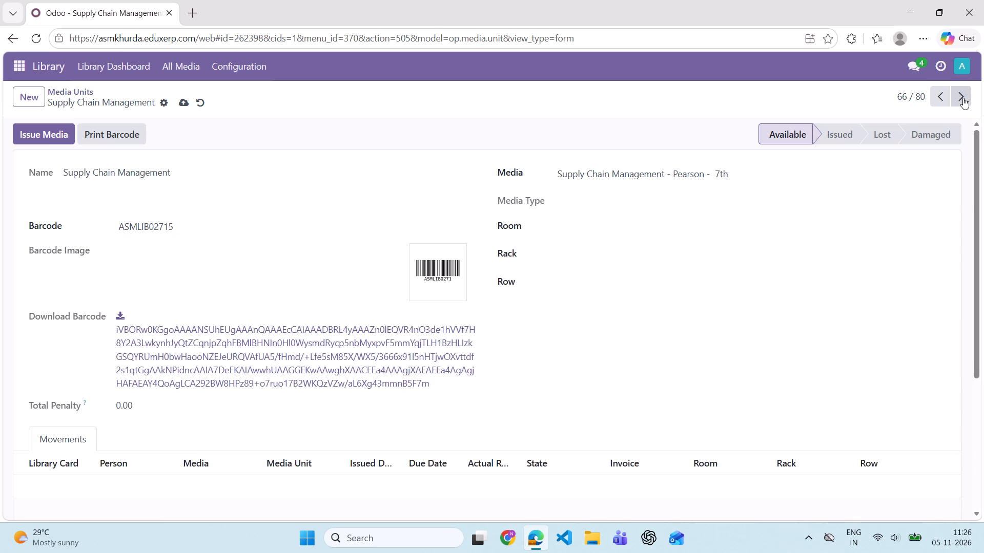
Generate this unit's barcode image by removing and re-entering the last digit of ASMLIB02714, and advance to the next media unit.
click(187, 225)
key(BackSpace)
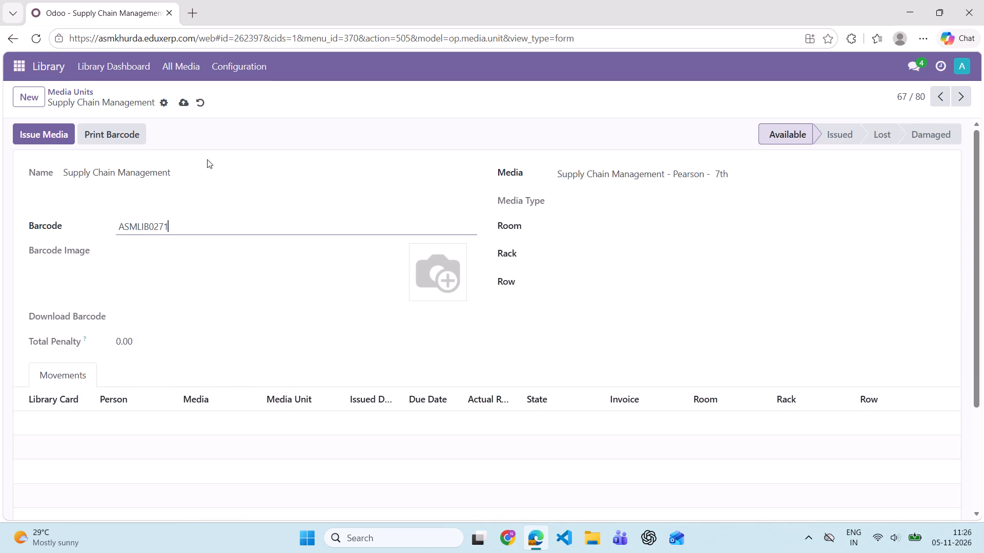
click(223, 135)
click(199, 228)
key(4)
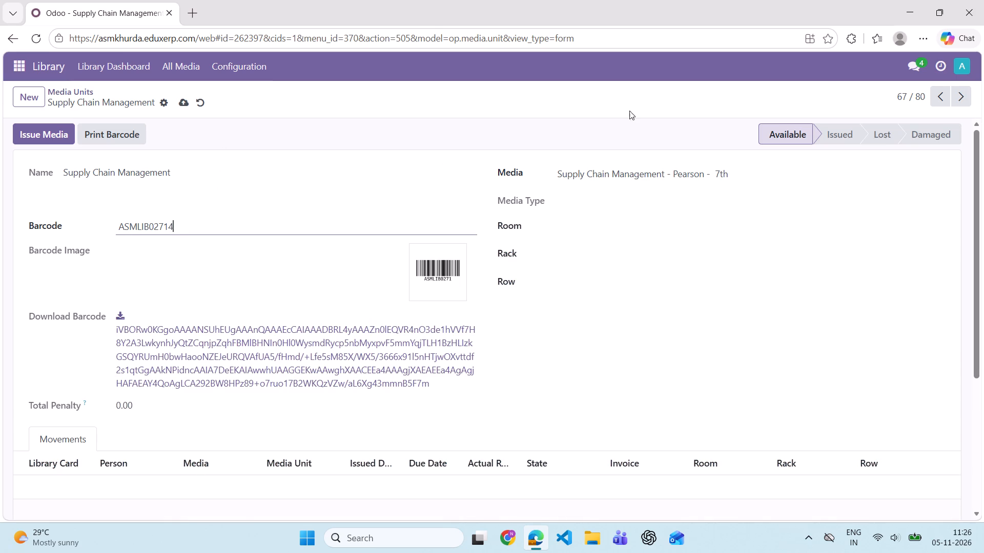
click(965, 96)
Generate this unit's barcode image by removing and re-entering the last digit of ASMLIB02438, and advance to the next media unit.
click(178, 222)
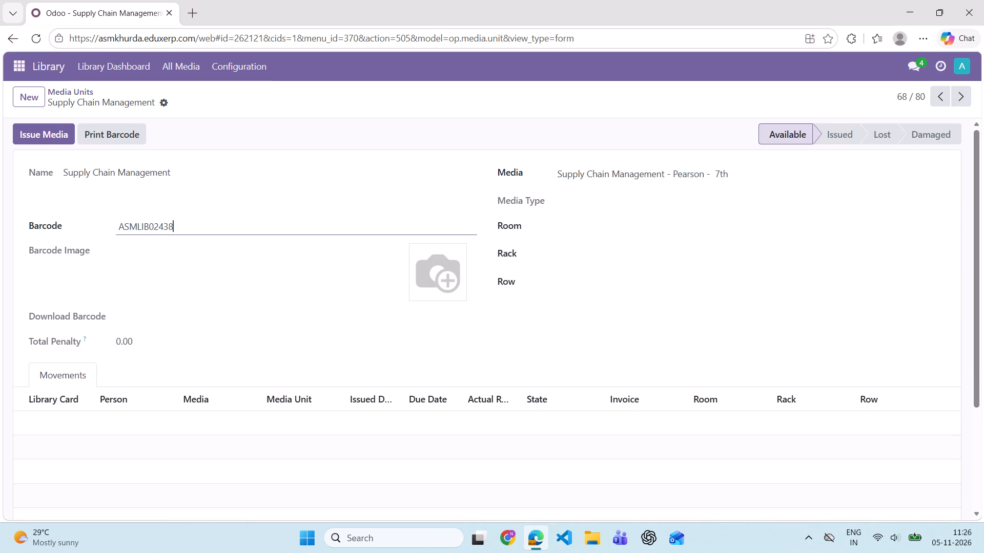
key(BackSpace)
click(223, 136)
click(209, 224)
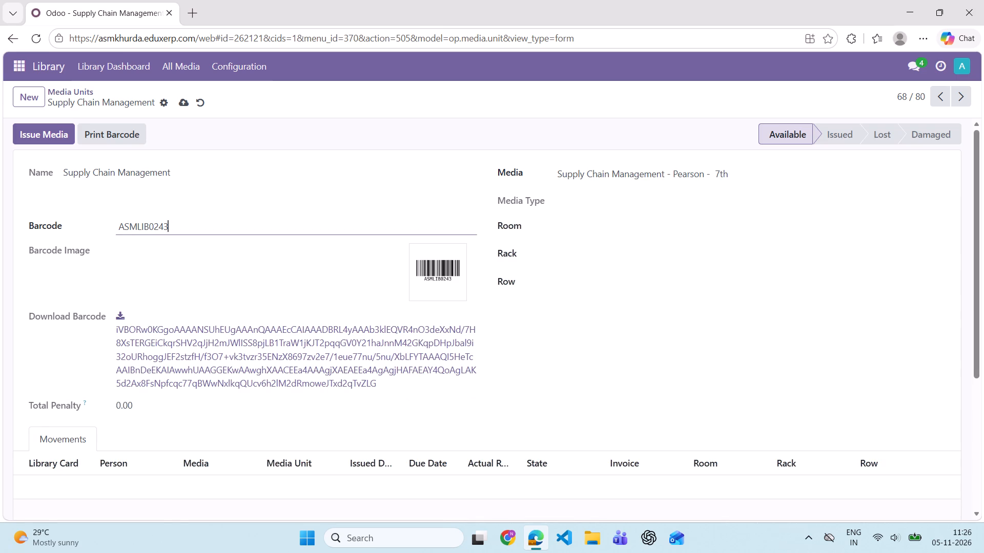
key(8)
click(965, 97)
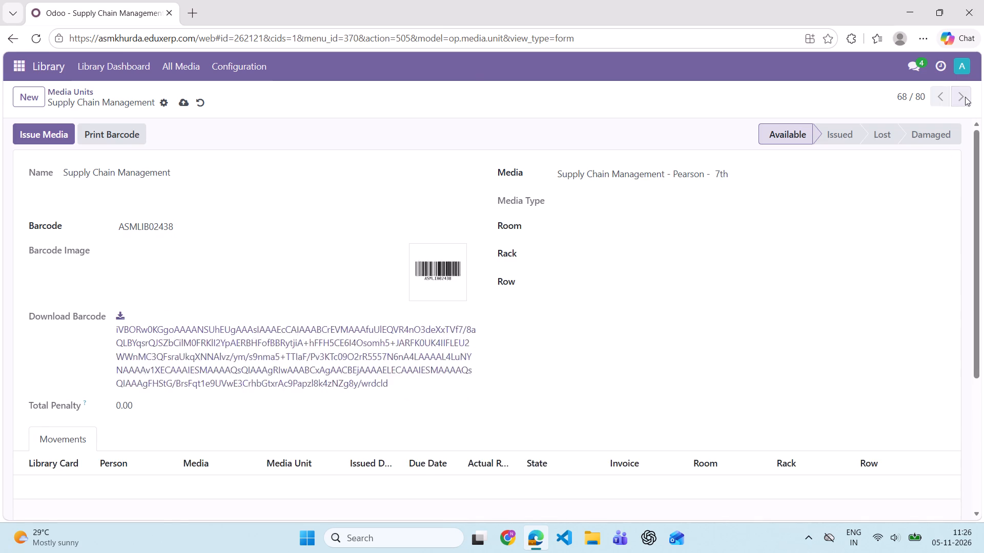
Generate this unit's barcode image by removing and re-entering the last digit of ASMLIB02437, and advance to the next media unit.
click(208, 218)
click(208, 226)
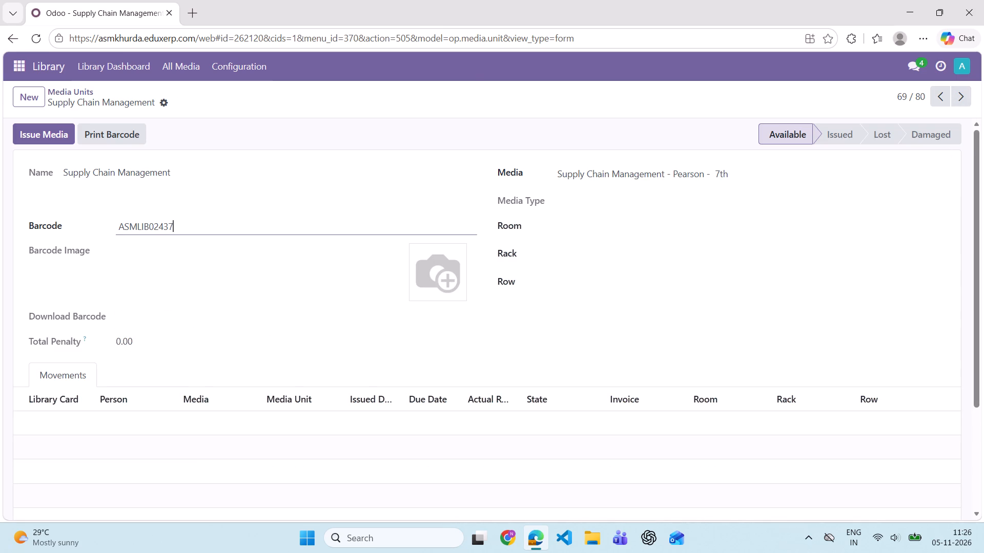
key(BackSpace)
click(223, 140)
click(190, 235)
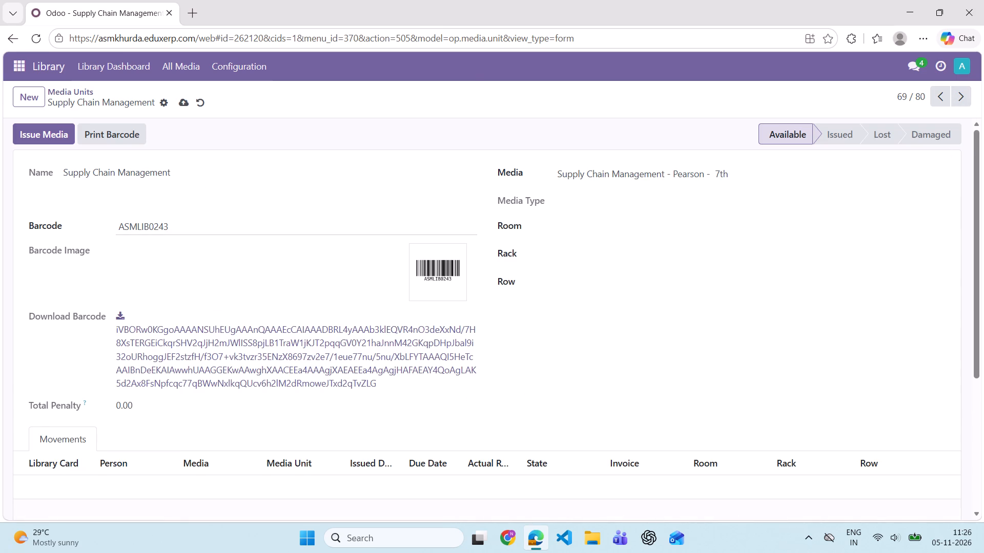
click(196, 228)
key(7)
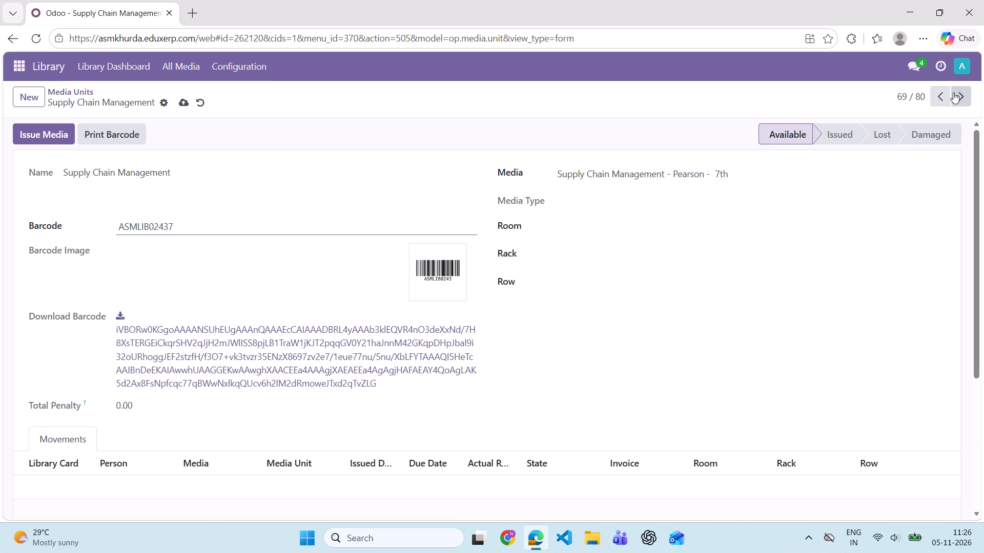
click(957, 90)
Generate this unit's barcode image by removing and re-entering the last digit of ASMLIB02432, and advance to the next media unit.
click(190, 229)
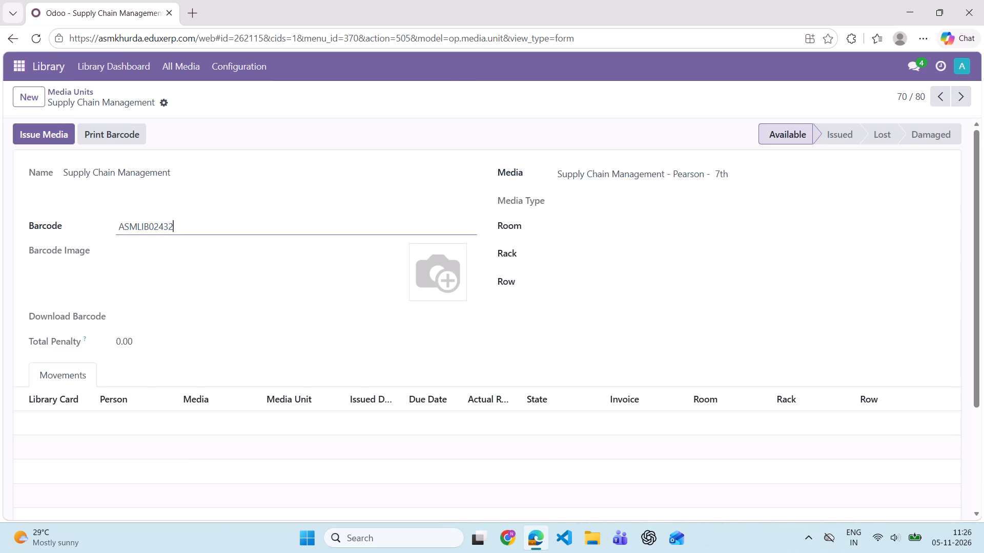
key(BackSpace)
click(197, 140)
click(177, 222)
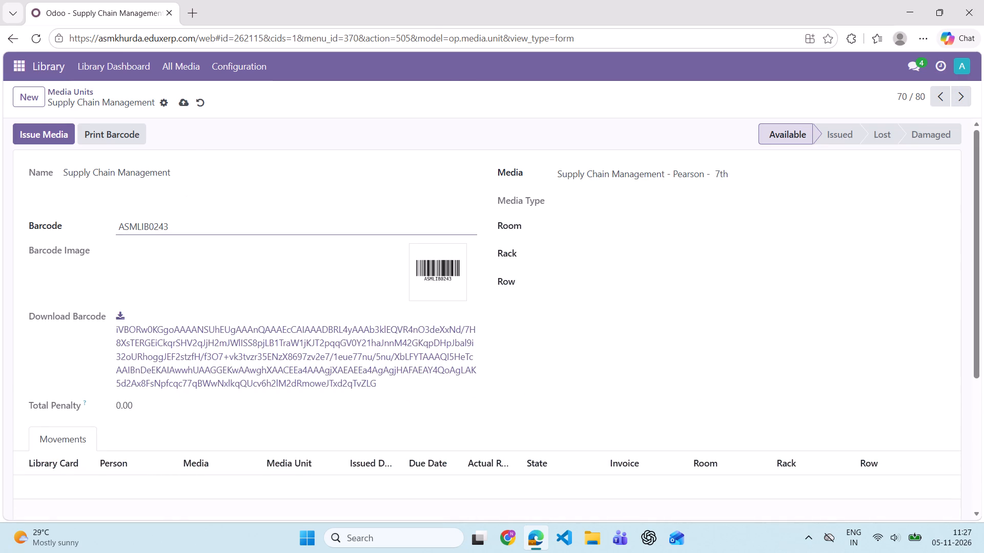
key(2)
click(966, 98)
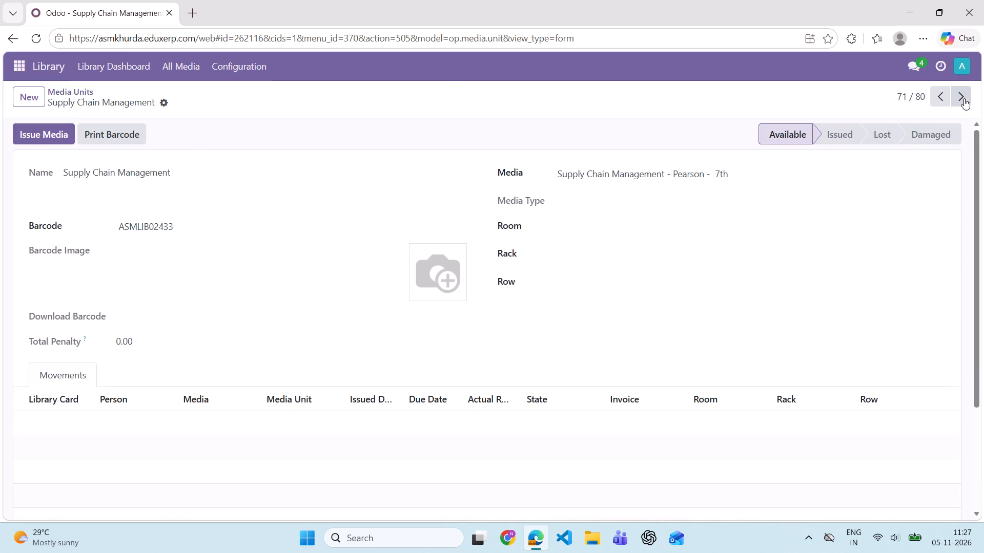
Generate this unit's barcode image by removing and re-entering the last digit of ASMLIB02433, and advance to the next media unit.
click(192, 231)
key(BackSpace)
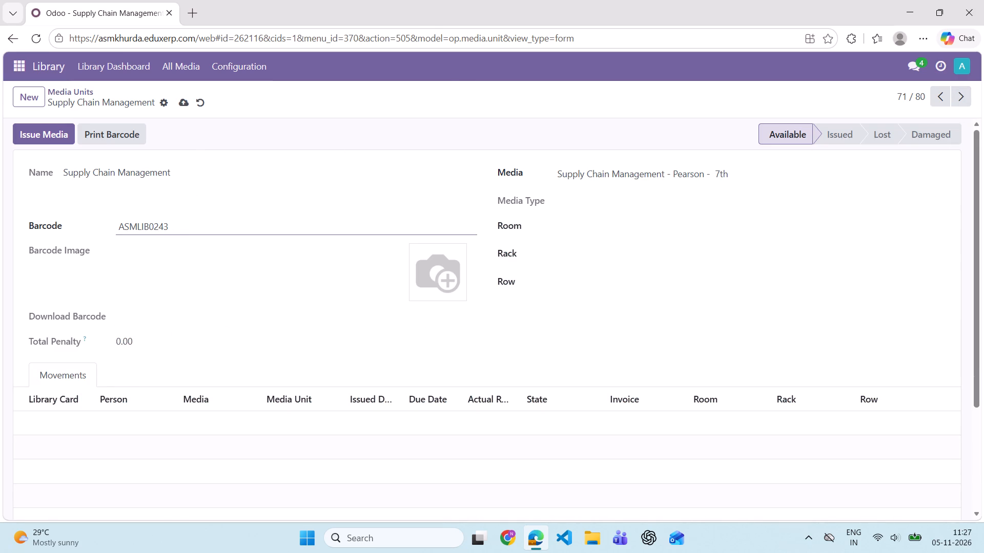
click(200, 132)
click(186, 229)
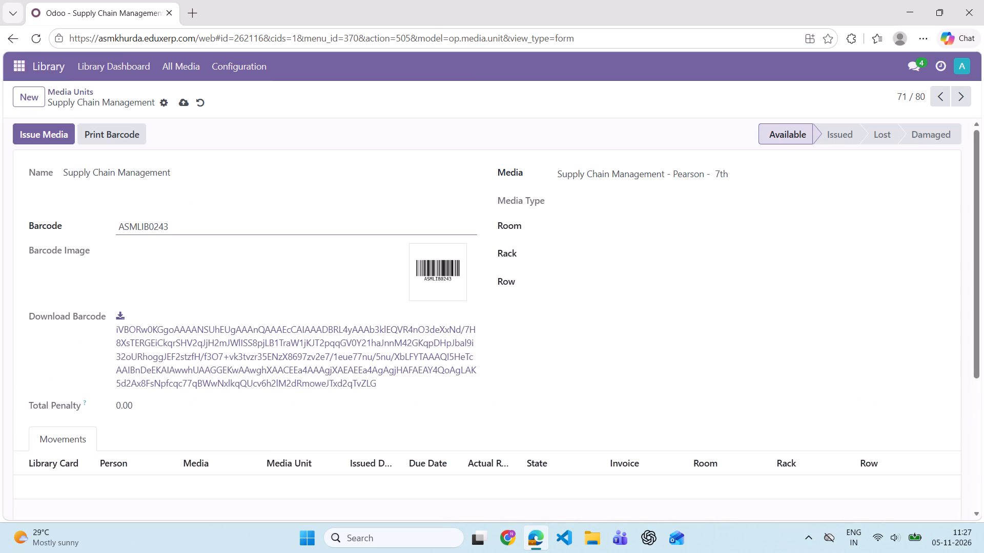
key(3)
click(962, 96)
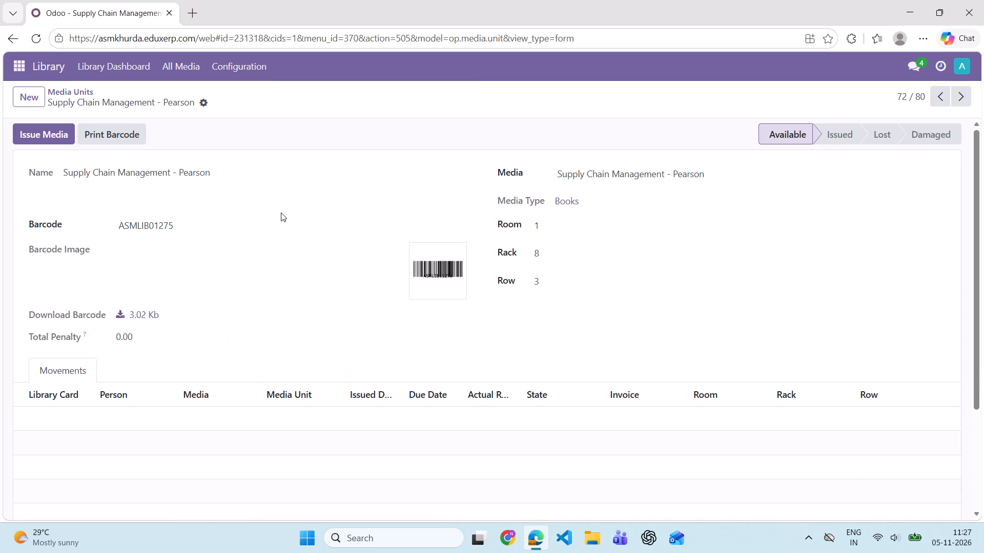
Regenerate the Supply Chain Management - Pearson unit's barcode image by removing and re-entering the last digit of ASMLIB01275, and advance to the next unit.
click(236, 227)
key(BackSpace)
click(241, 143)
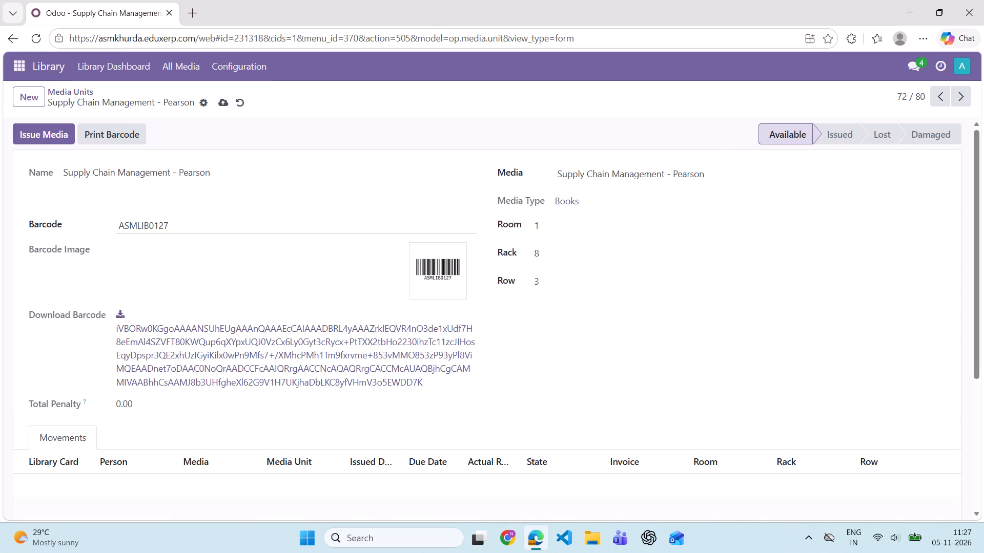
click(202, 228)
key(5)
click(960, 91)
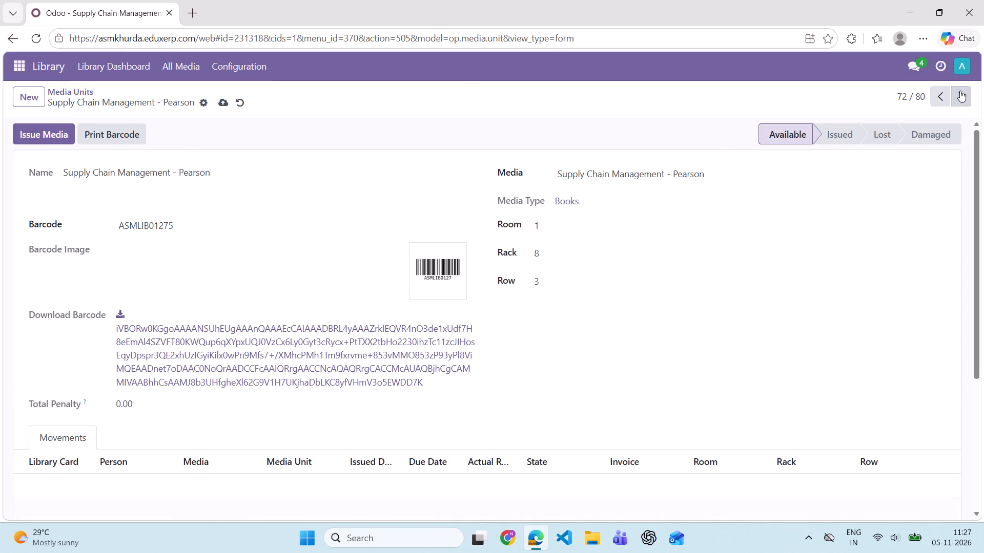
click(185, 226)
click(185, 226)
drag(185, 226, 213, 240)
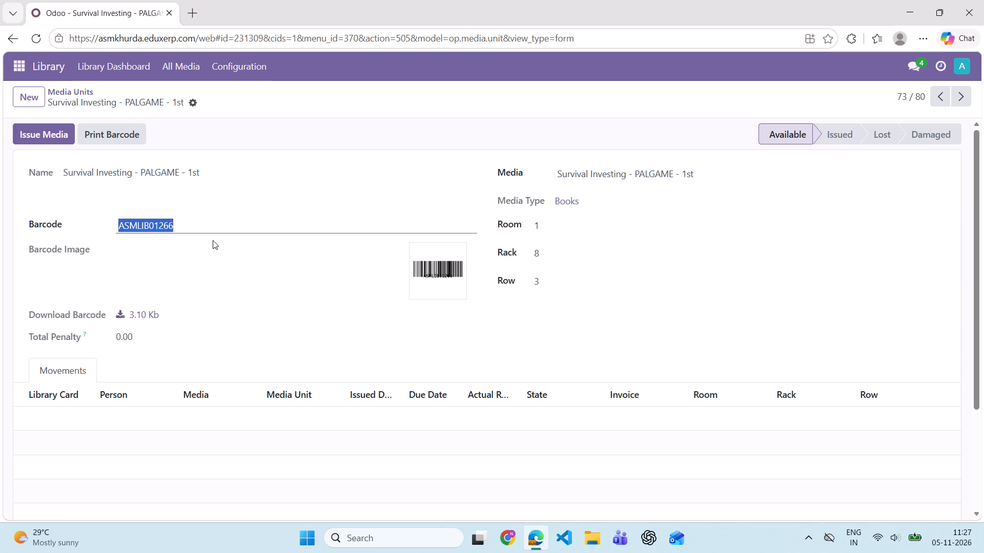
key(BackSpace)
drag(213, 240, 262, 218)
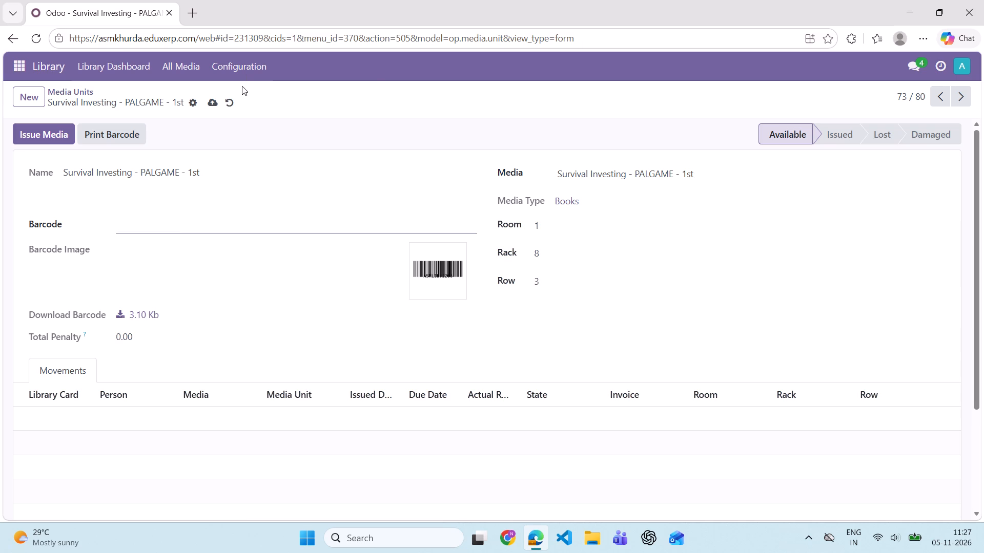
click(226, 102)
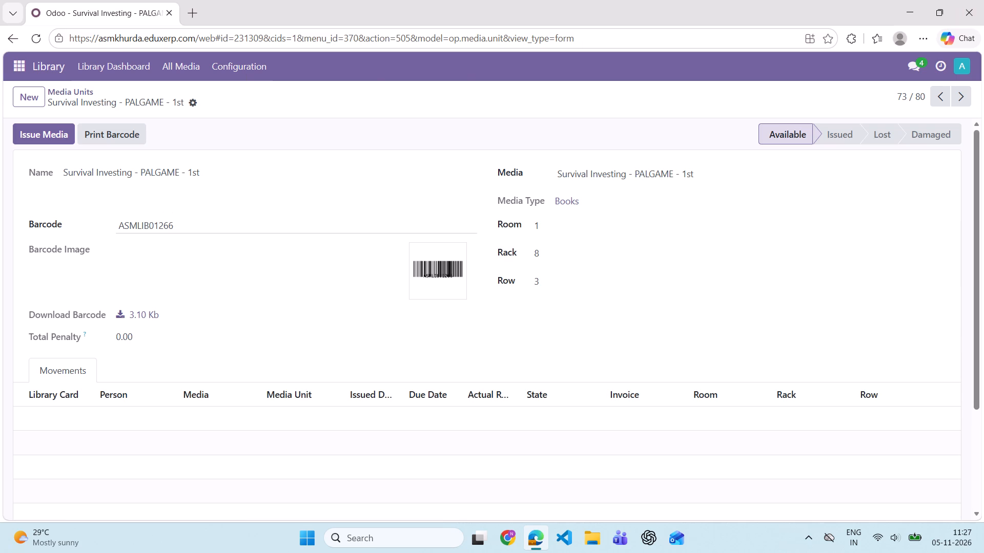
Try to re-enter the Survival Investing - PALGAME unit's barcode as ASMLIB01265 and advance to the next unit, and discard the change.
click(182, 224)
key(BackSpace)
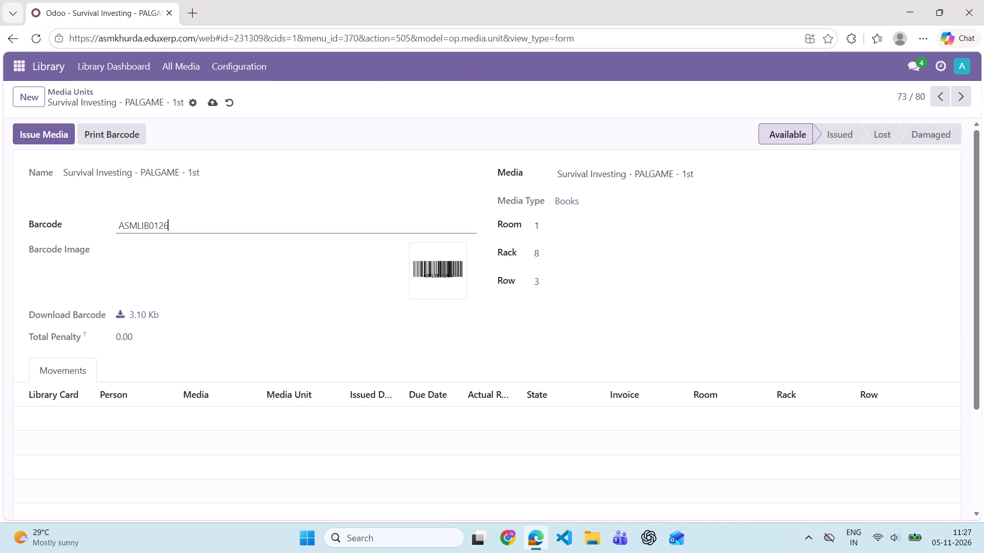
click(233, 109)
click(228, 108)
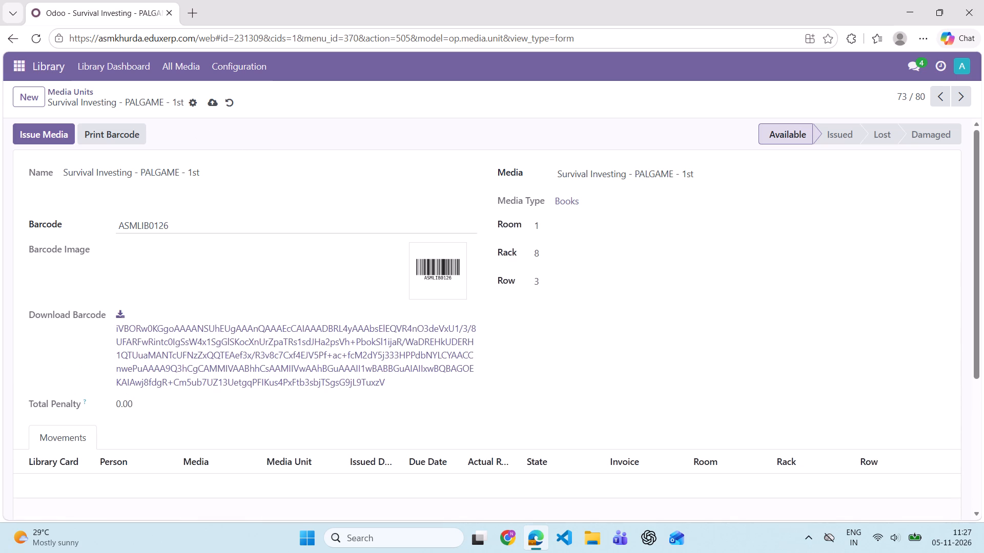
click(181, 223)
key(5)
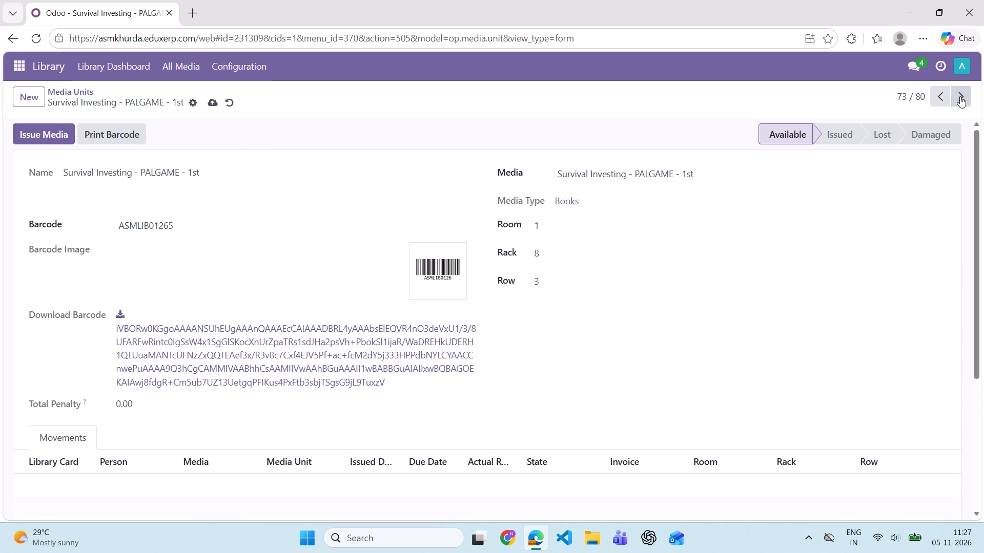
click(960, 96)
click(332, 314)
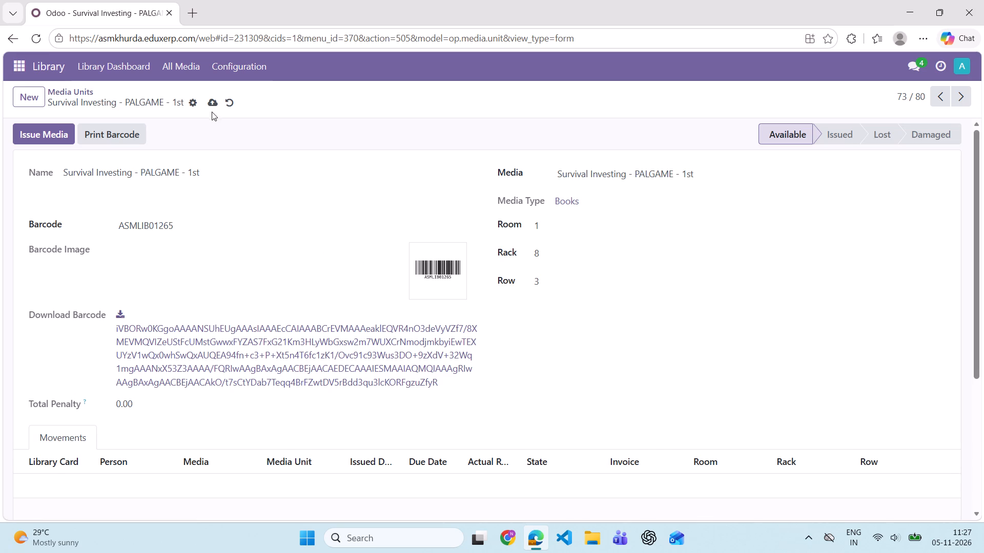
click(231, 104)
Regenerate the Survival Investing - PALGAME unit's barcode image by removing the last digit and re-entering ASMLIB01266, and advance to the next unit.
click(179, 228)
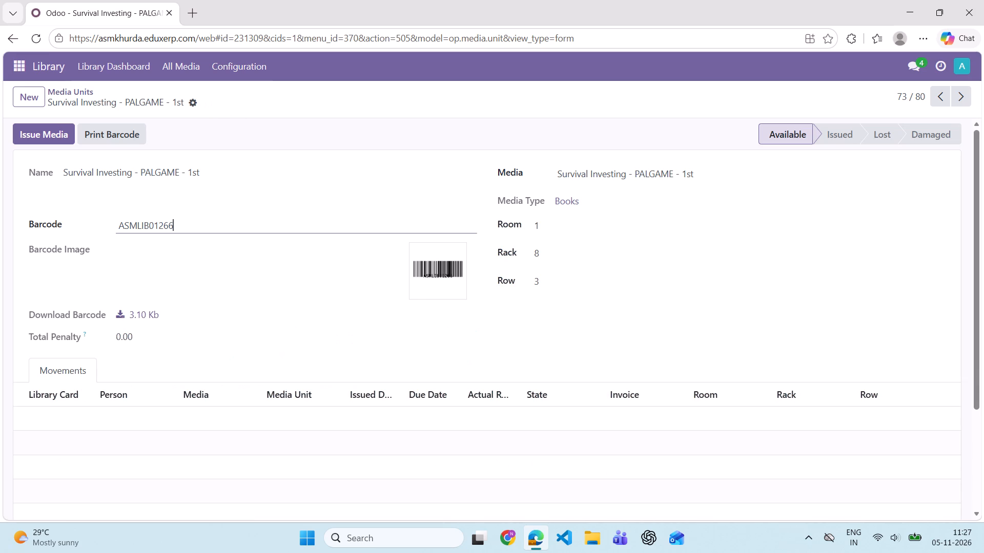
key(BackSpace)
click(234, 135)
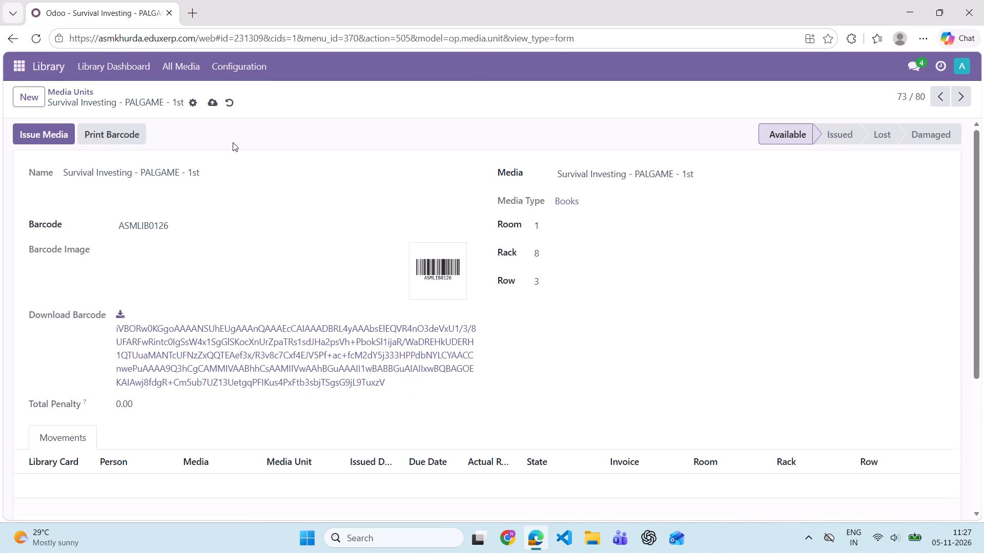
click(206, 228)
key(5)
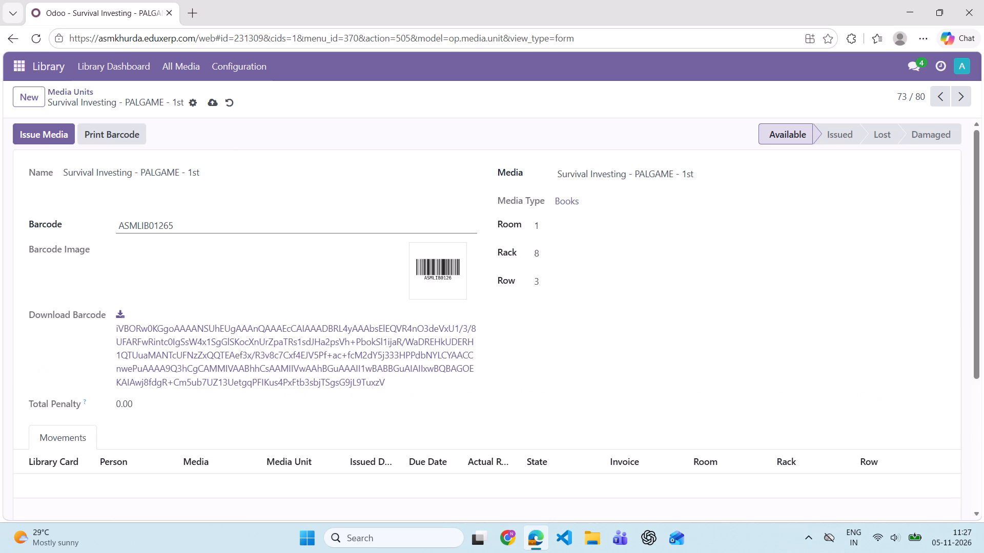
key(BackSpace)
key(6)
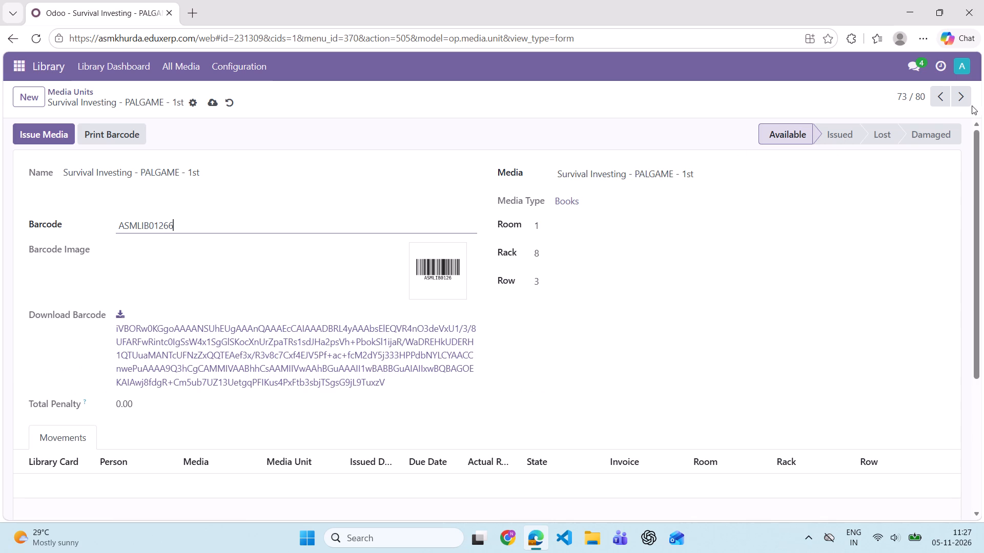
click(962, 99)
Regenerate the Takeover restructures and corporate governance unit's barcode image by removing and re-entering the last digit of ASMLIB01234, and advance to the next unit.
click(213, 225)
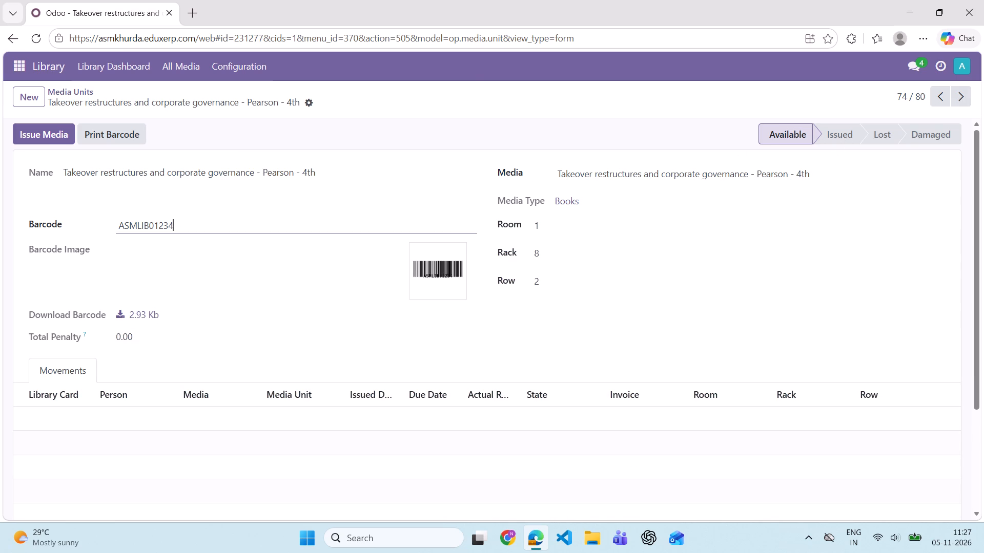
key(BackSpace)
click(222, 150)
click(191, 223)
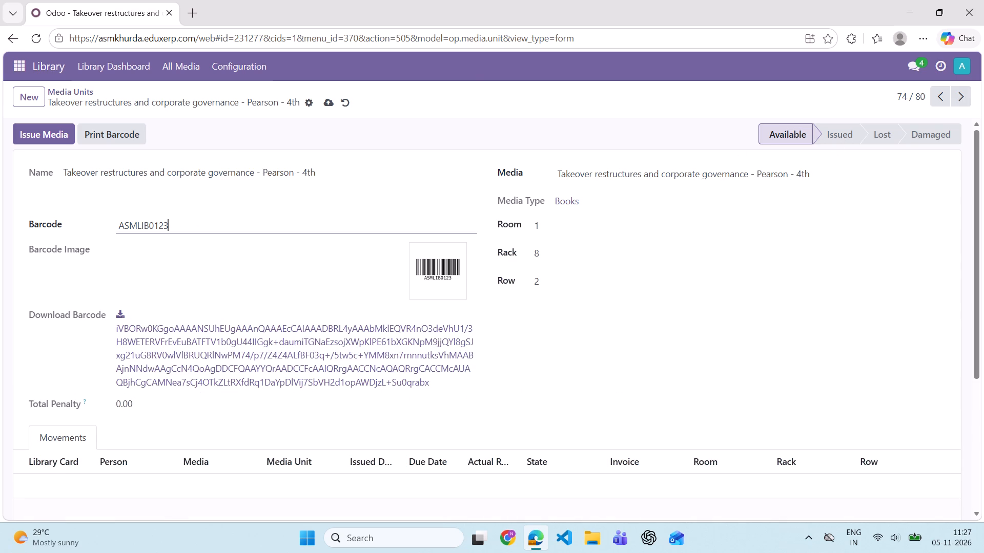
key(4)
click(968, 90)
Regenerate the Team Development & Leadership unit's barcode image by removing and re-entering the last digit of ASMLIB01026, and advance to the next unit.
click(196, 228)
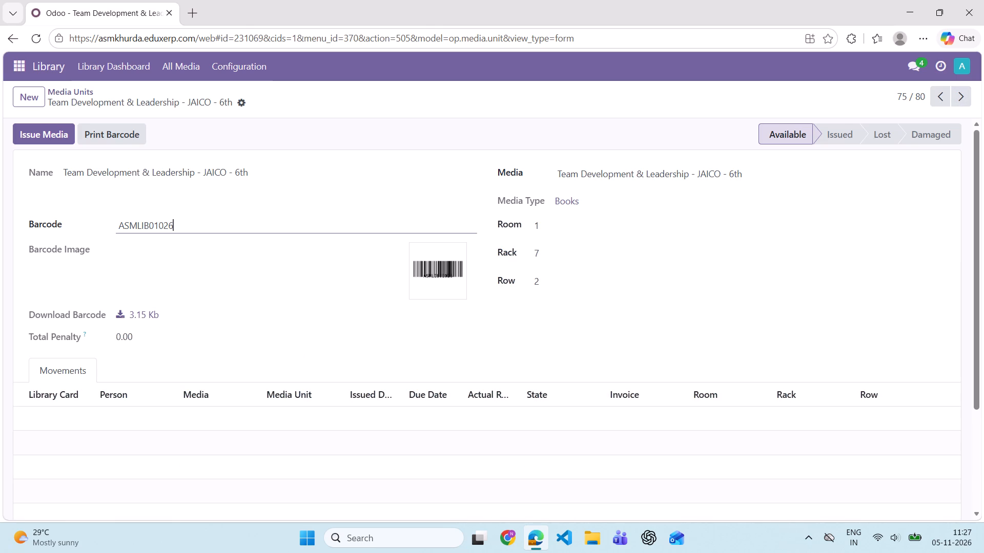
key(BackSpace)
click(210, 144)
click(153, 220)
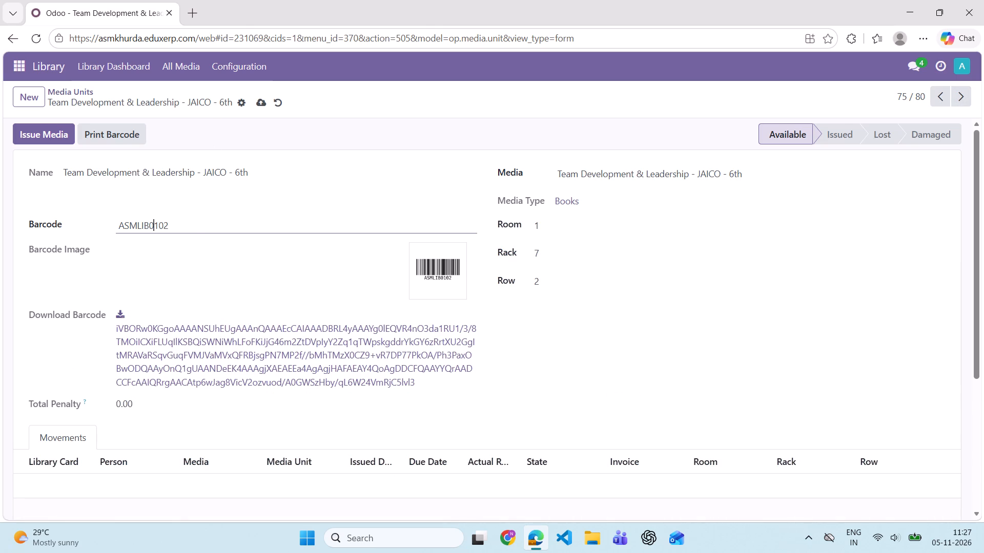
click(204, 231)
key(6)
click(953, 95)
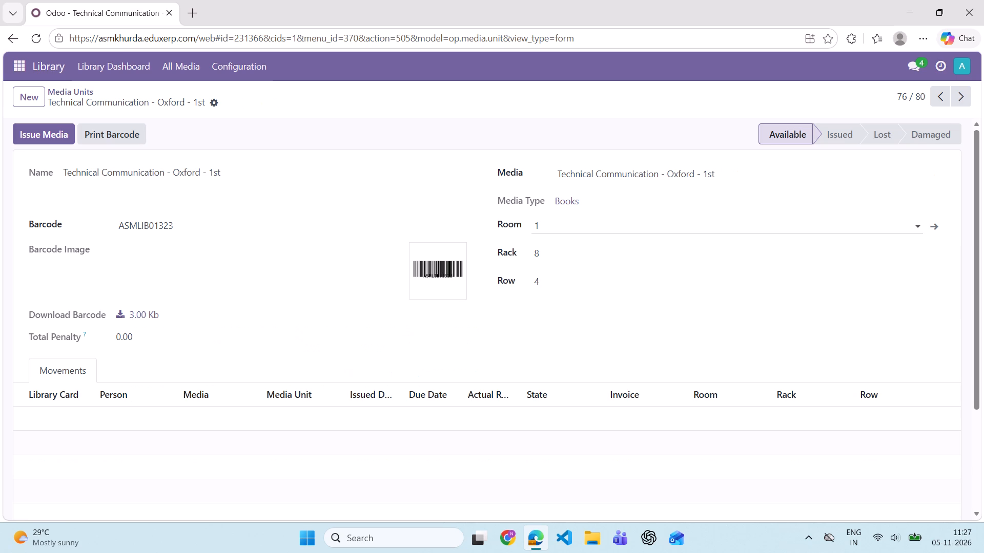
Regenerate this Technical Communication unit's barcode image by removing and re-entering the last digit of ASMLIB01323, and advance to the next unit.
click(222, 222)
key(BackSpace)
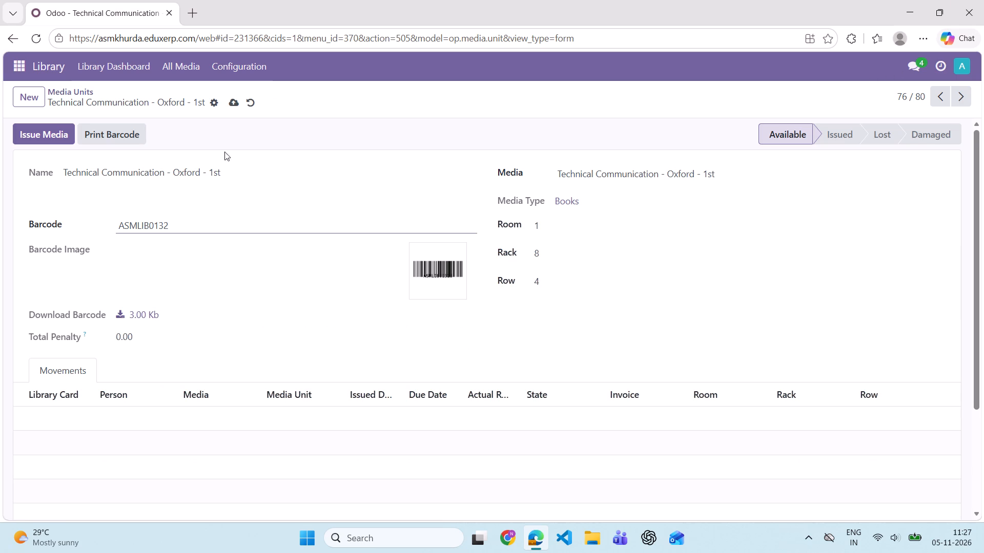
click(227, 138)
click(196, 229)
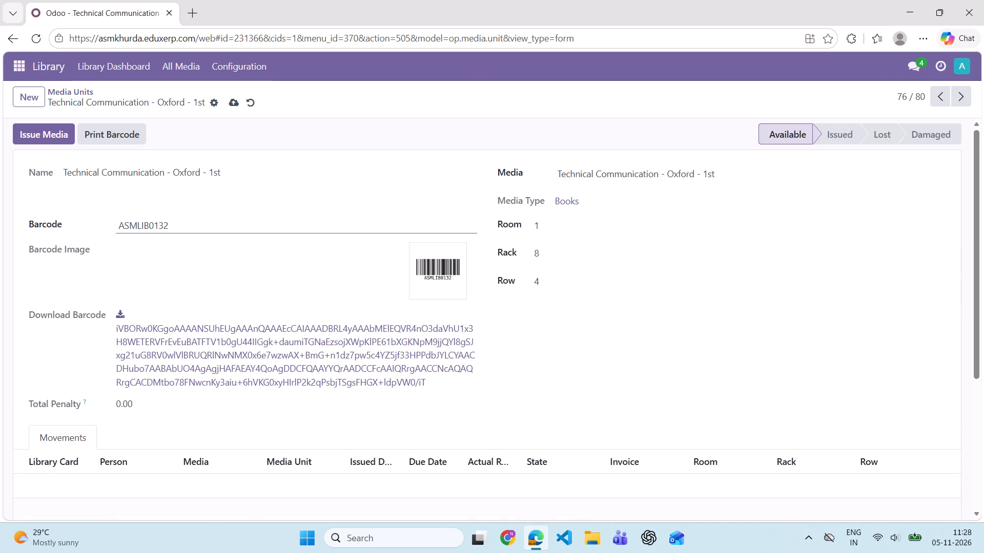
key(3)
click(964, 97)
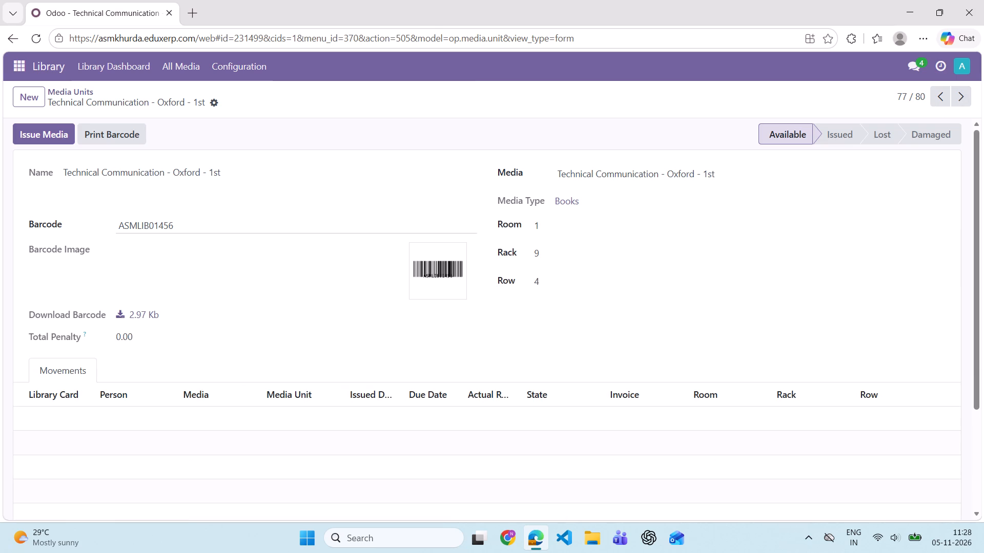
Regenerate this Technical Communication unit's barcode image by removing and re-entering the last digit of ASMLIB01456, and advance to the next unit.
click(260, 227)
key(BackSpace)
click(264, 117)
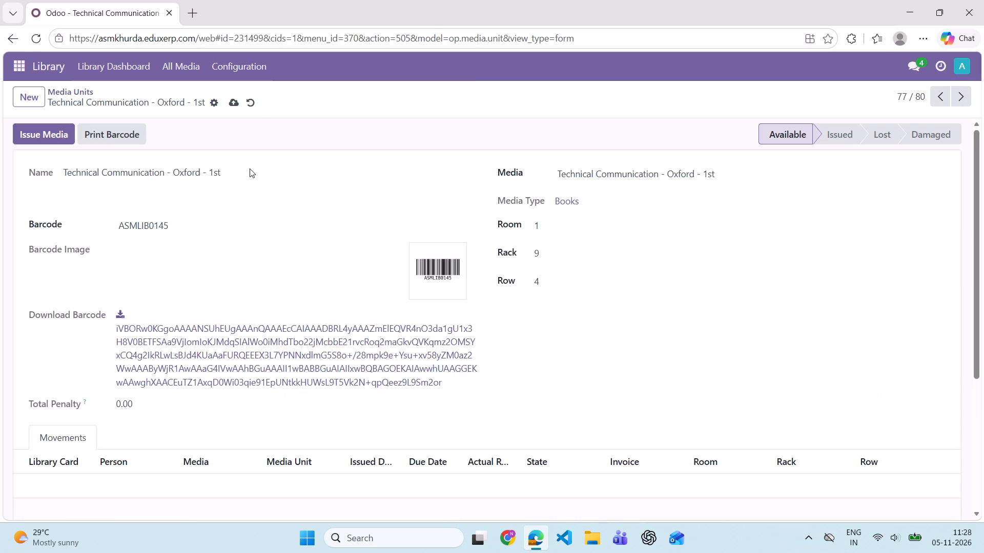
click(216, 230)
key(6)
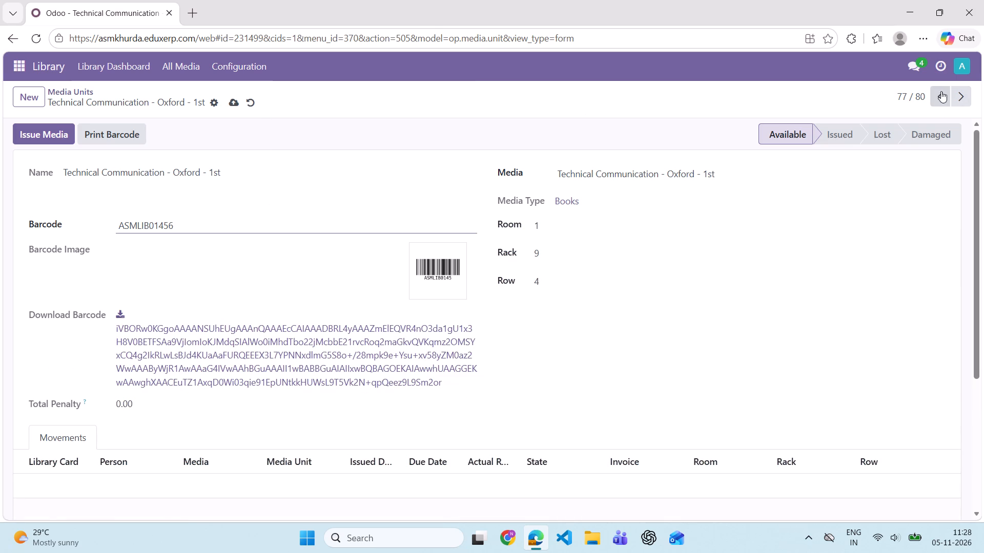
click(971, 91)
Regenerate this Technical Communication unit's barcode image by removing and re-entering the last digit of ASMLIB01396, and advance to the next unit.
click(261, 223)
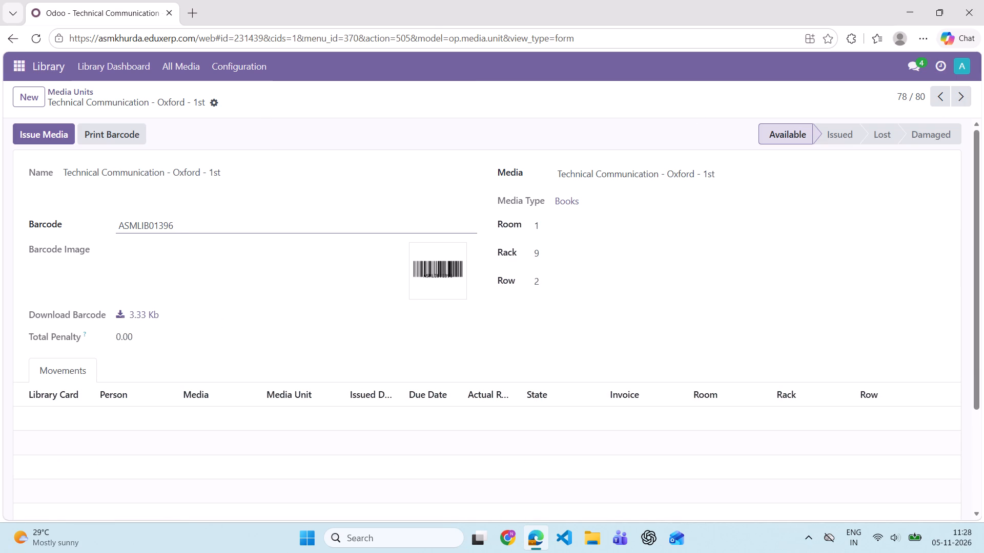
key(BackSpace)
click(274, 134)
click(218, 221)
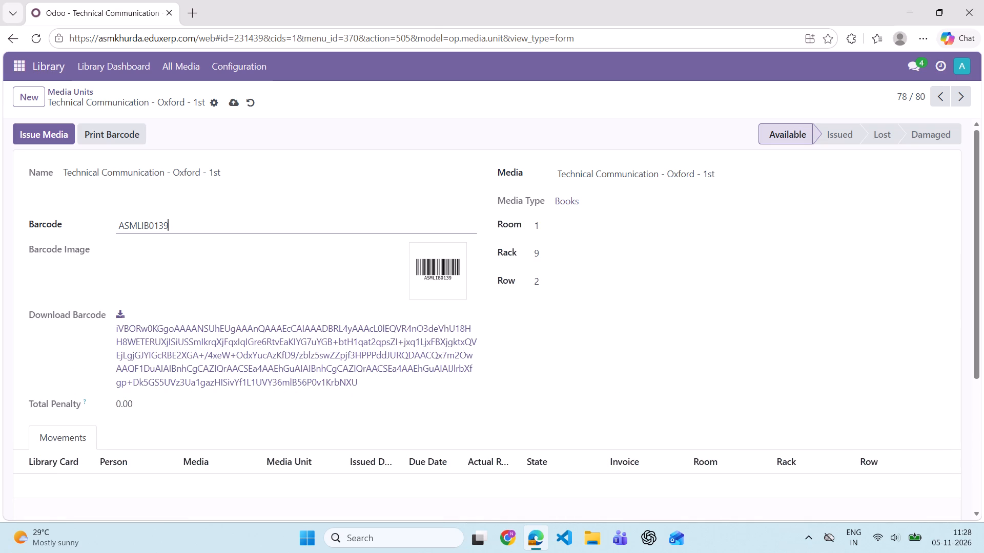
key(6)
click(961, 93)
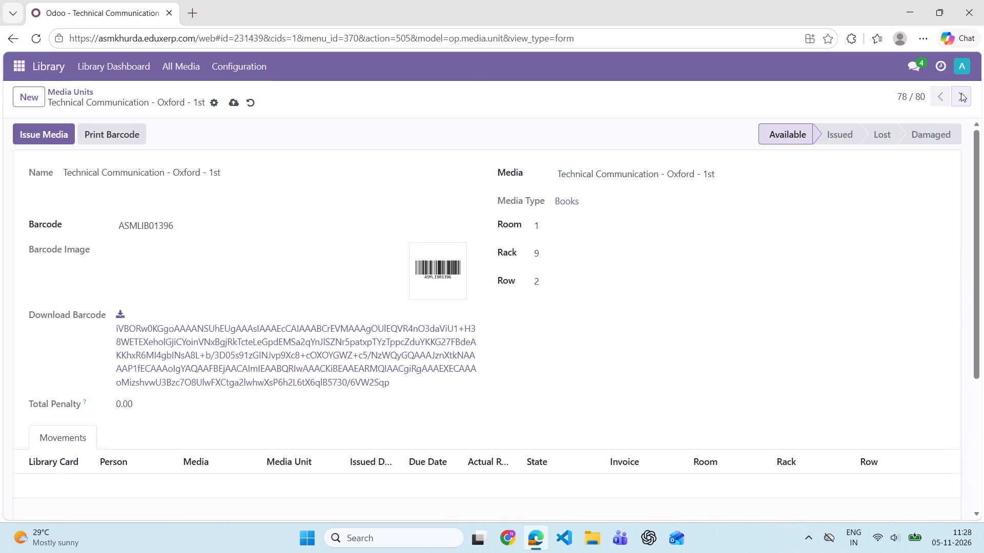
Regenerate this Technical Communication unit's barcode image by removing and re-entering the last digit of ASMLIB01322, and advance to the next unit.
click(184, 230)
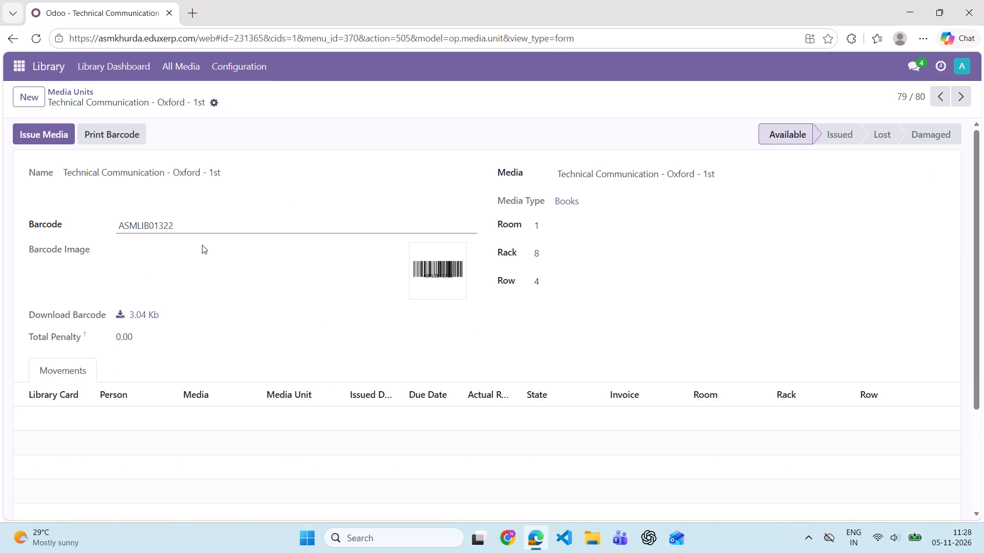
key(BackSpace)
click(243, 138)
click(194, 225)
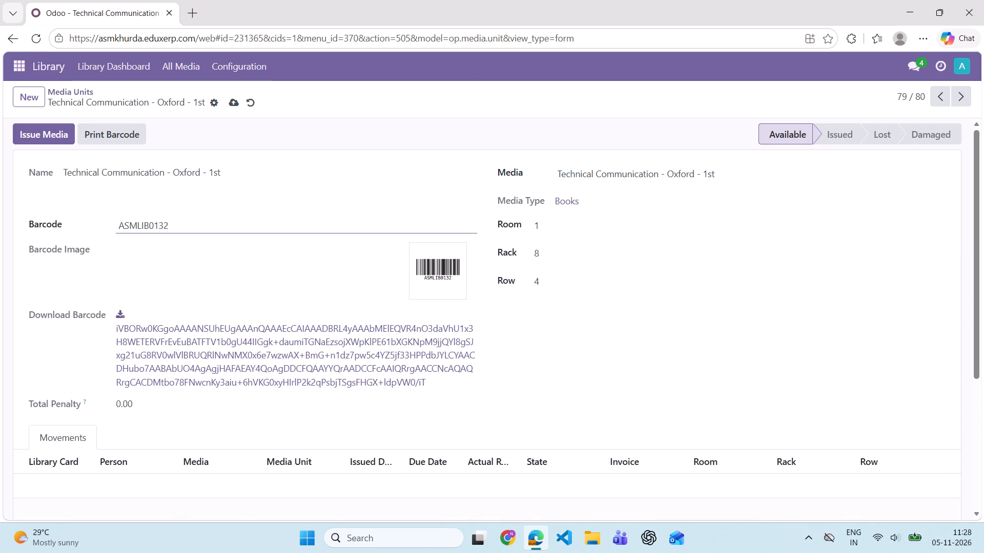
key(2)
click(967, 88)
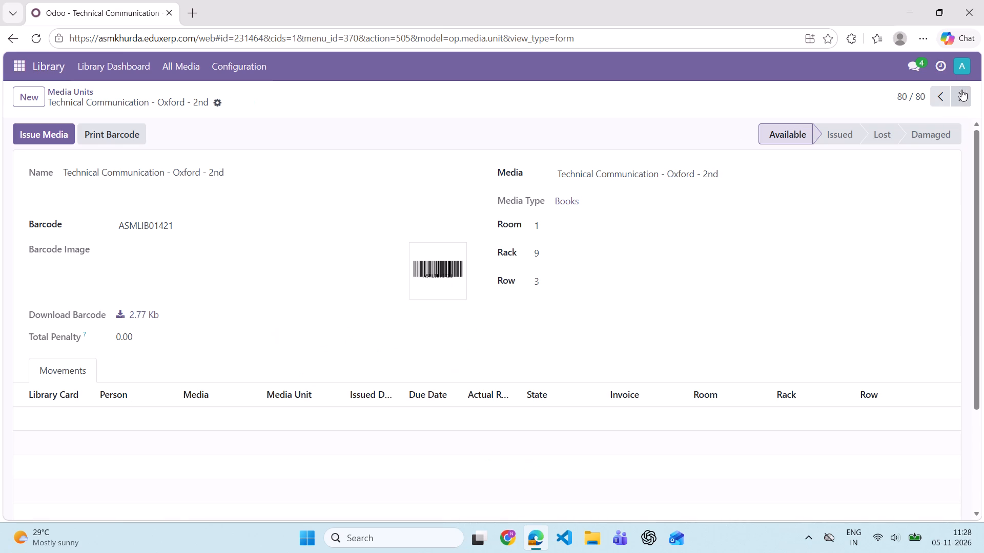
Regenerate the Technical Communication - Oxford - 2nd unit's barcode image by removing and re-entering the last digit of ASMLIB01421, and advance past this last unit.
click(208, 225)
key(BackSpace)
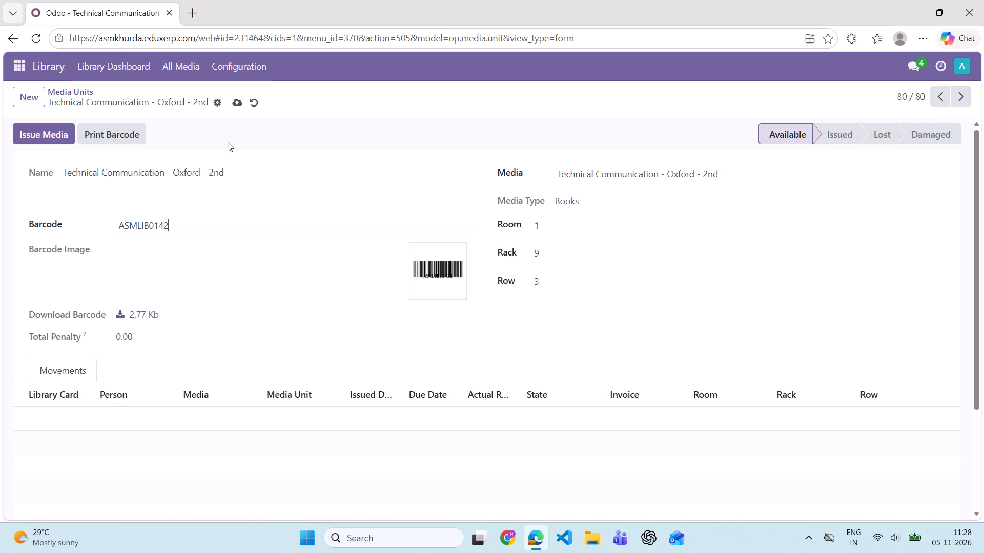
click(228, 142)
click(202, 226)
key(1)
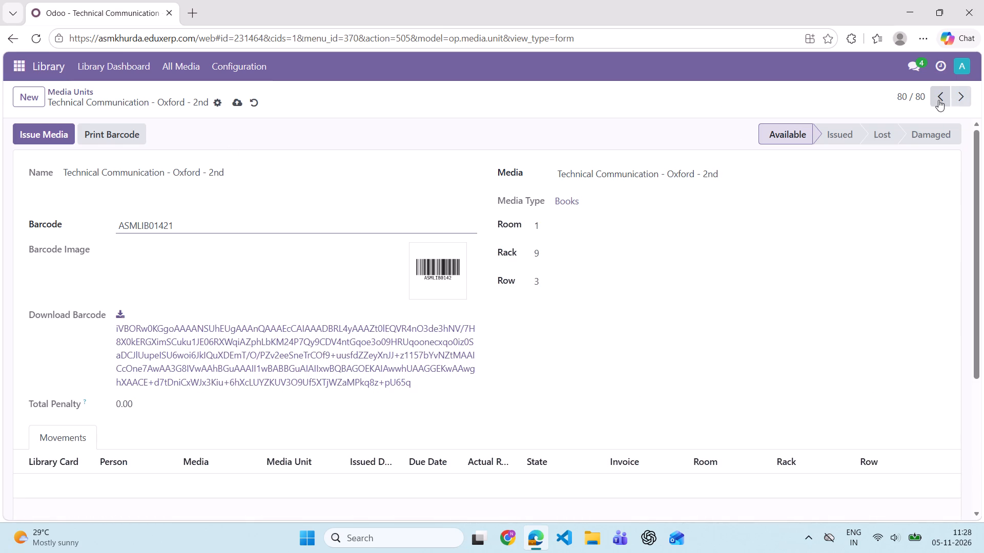
click(957, 95)
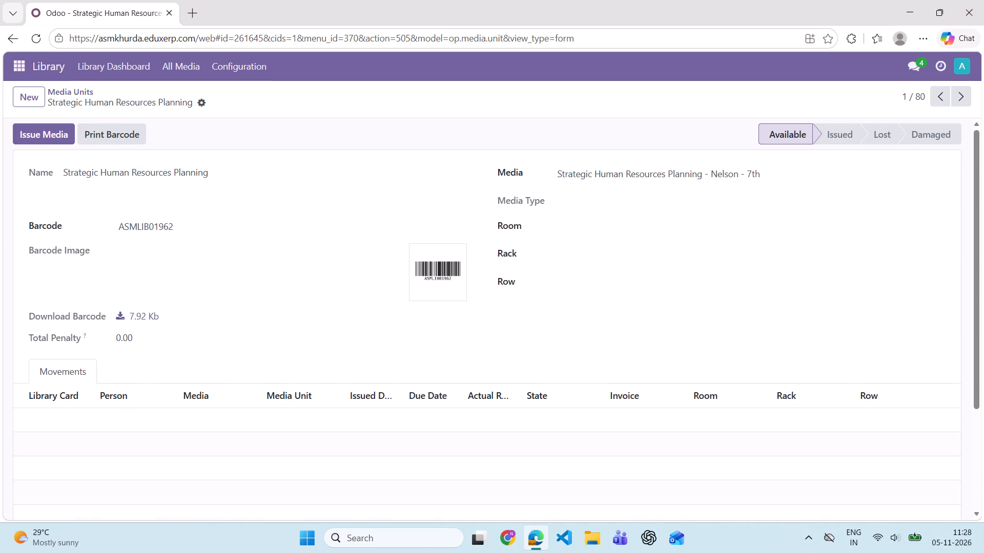
From the Media Units list, open the imageless Supply Chain Management unit, remove and re-enter the last digit of ASMLIB02739, and advance to the next unit.
click(60, 94)
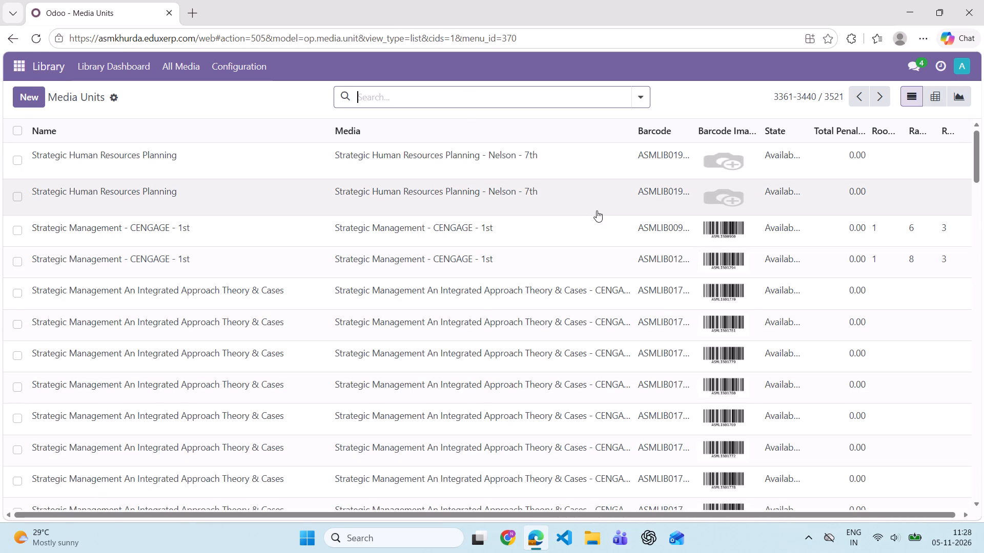
scroll(597, 211, up, 5)
scroll(673, 328, down, 11)
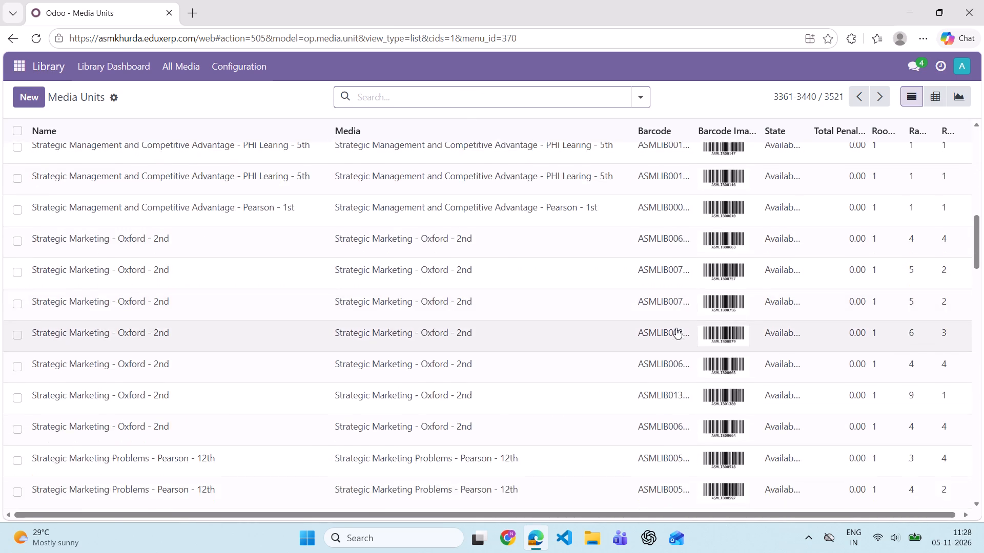
scroll(676, 328, down, 18)
scroll(677, 328, up, 2)
click(613, 295)
click(233, 223)
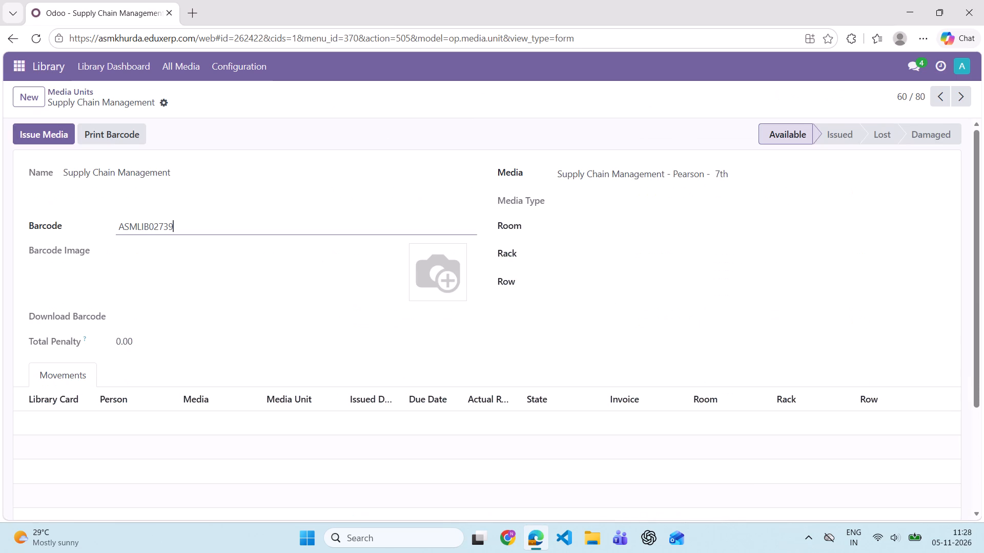
key(BackSpace)
click(212, 133)
click(201, 223)
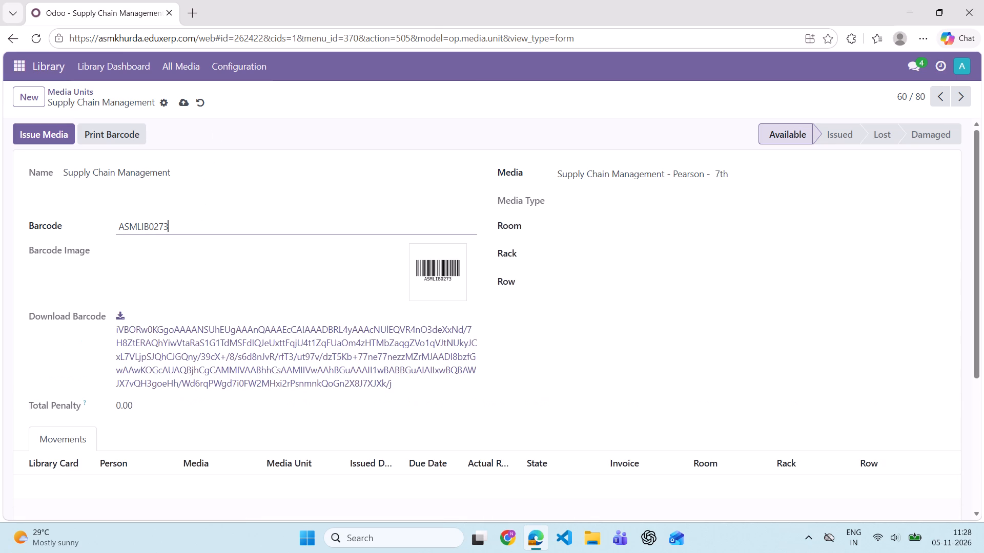
key(9)
click(960, 98)
click(87, 89)
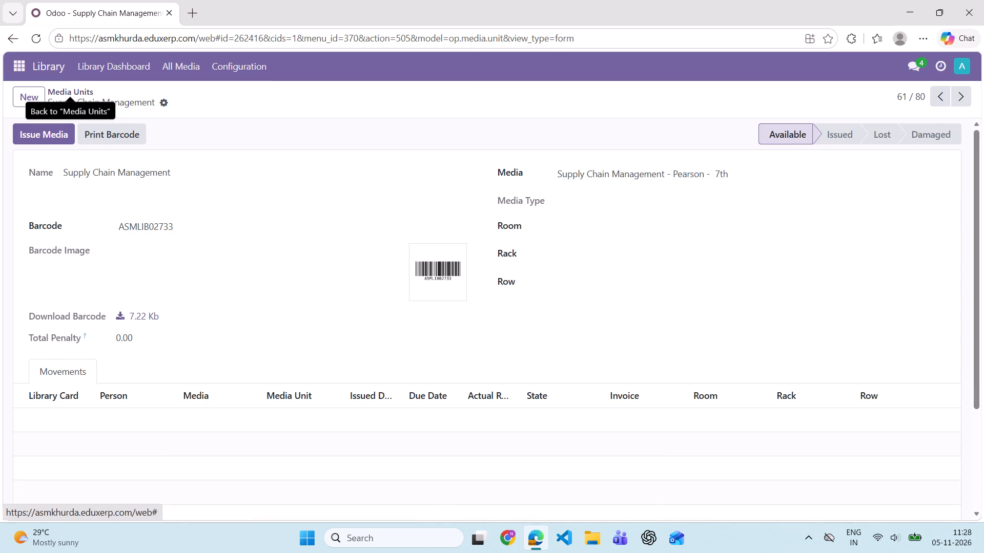
drag(981, 420, 981, 436)
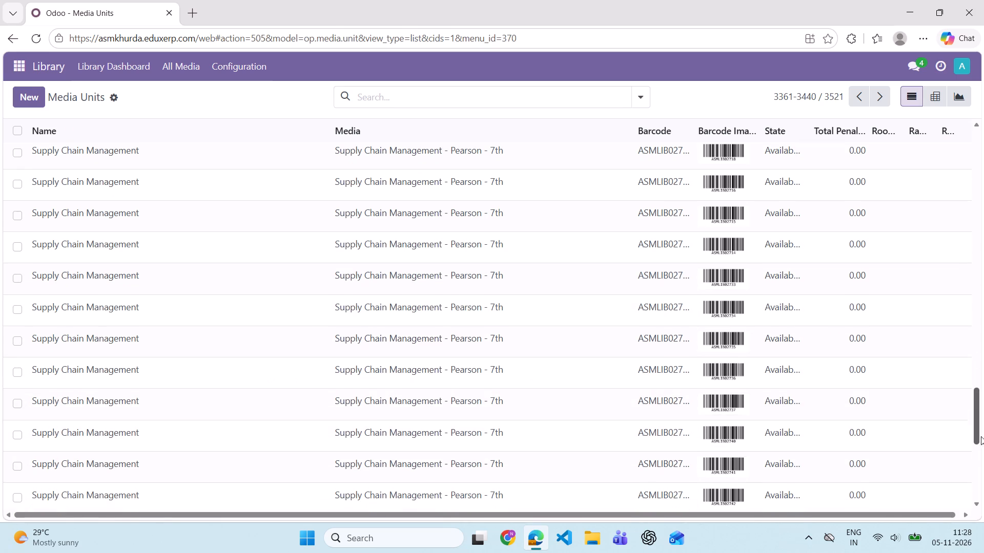
drag(981, 436, 963, 197)
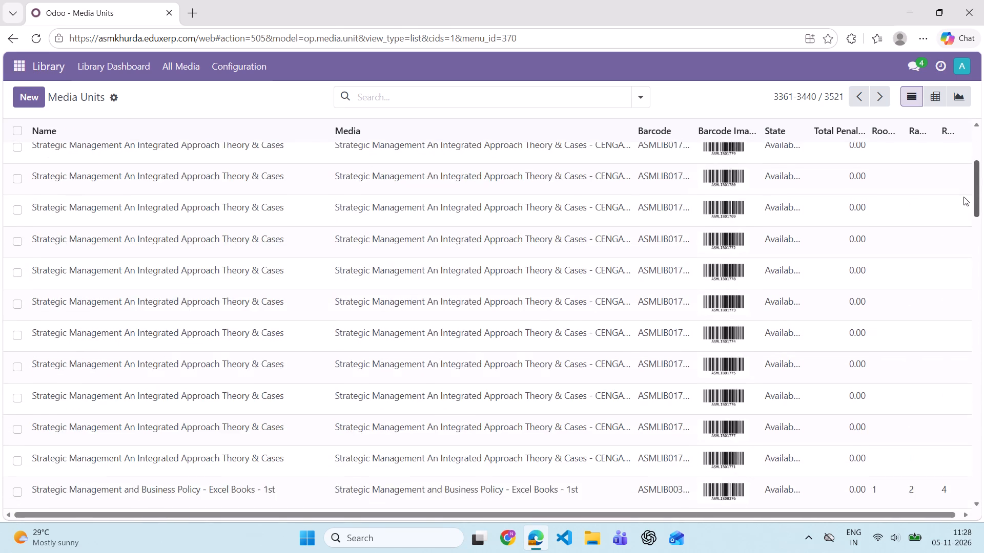
drag(963, 197, 965, 151)
click(644, 146)
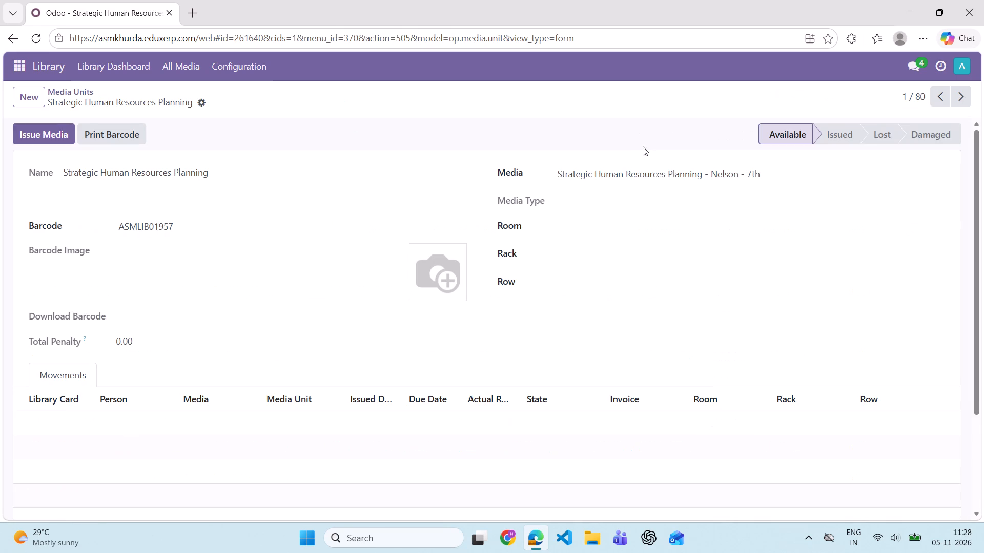
key(BackSpace)
click(192, 230)
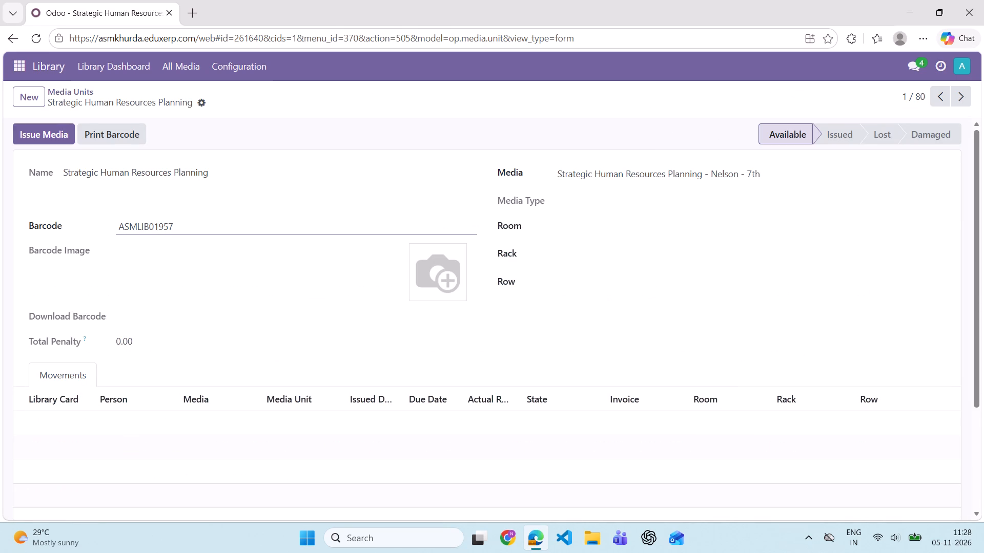
key(BackSpace)
click(252, 128)
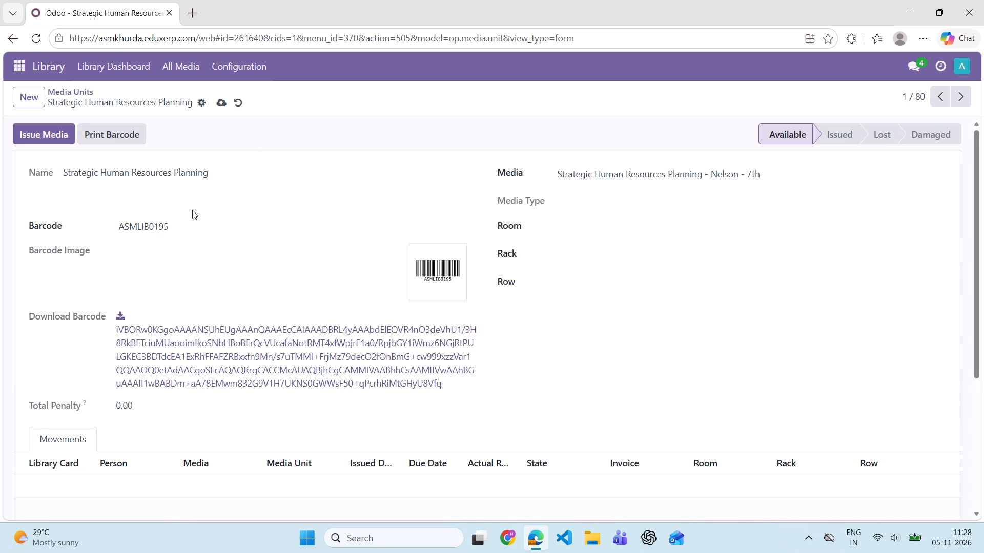
click(183, 228)
key(7)
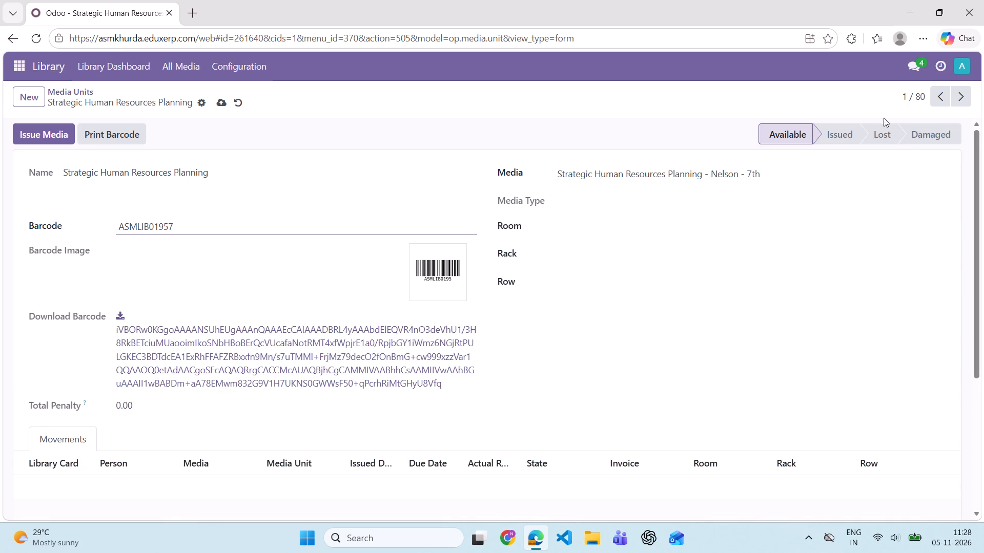
click(961, 98)
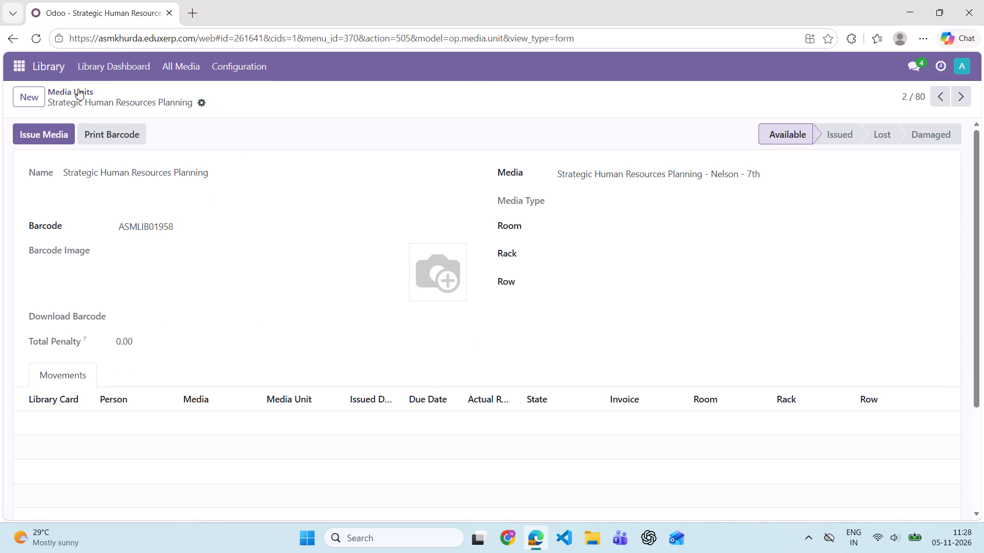
Reopen the list's first Strategic Human Resources Planning unit, regenerate its barcode image by removing and re-entering the last digit of ASMLIB01958, and save.
click(78, 89)
click(619, 171)
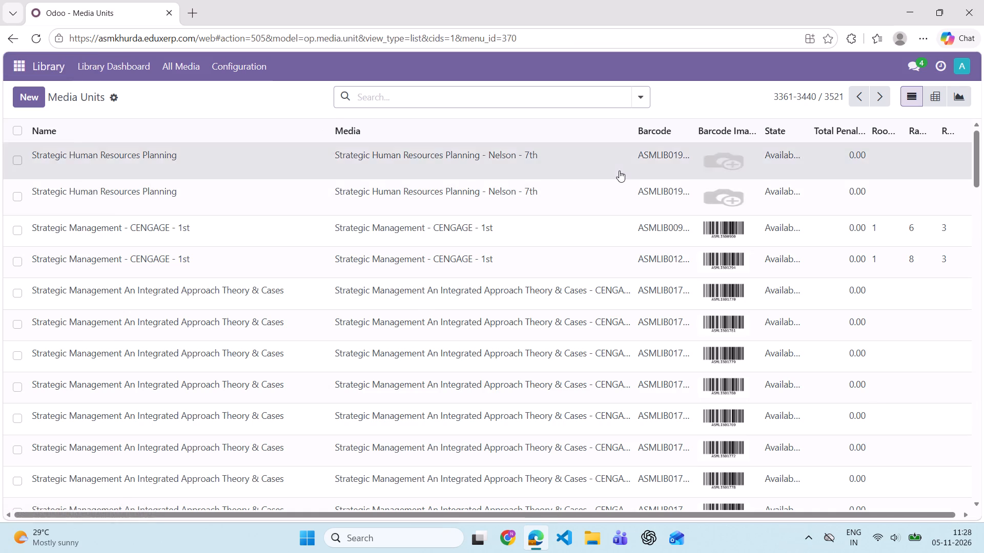
click(175, 222)
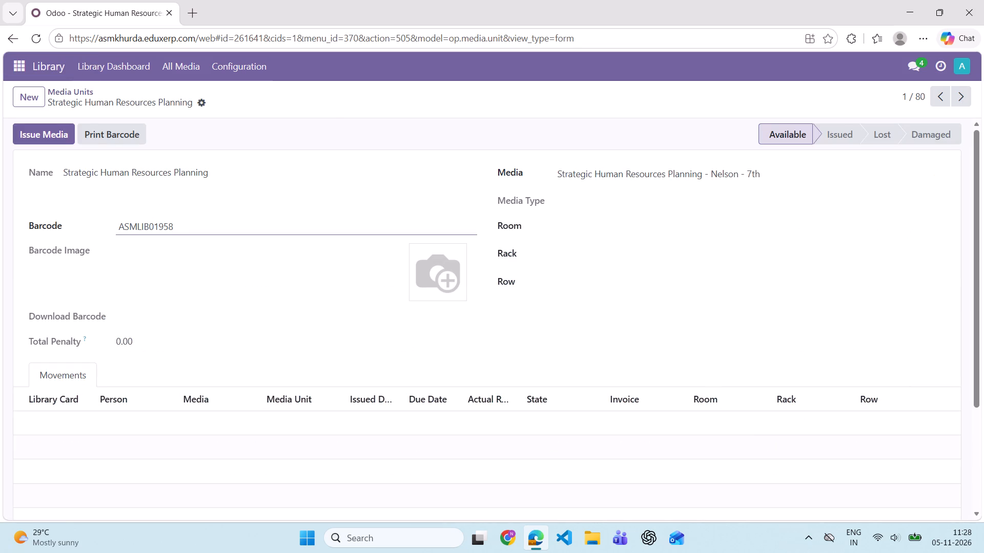
key(BackSpace)
click(214, 130)
click(190, 226)
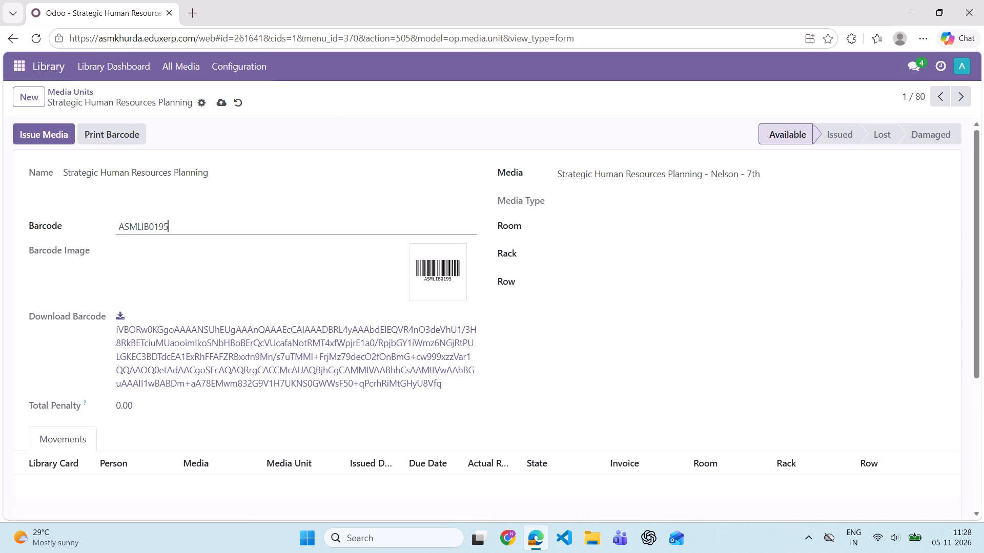
key(8)
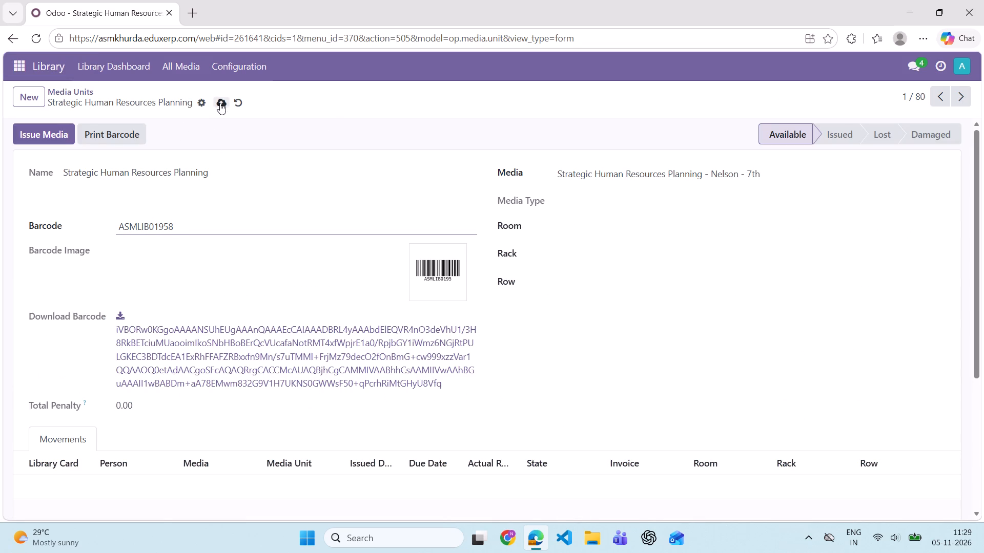
click(220, 103)
click(74, 92)
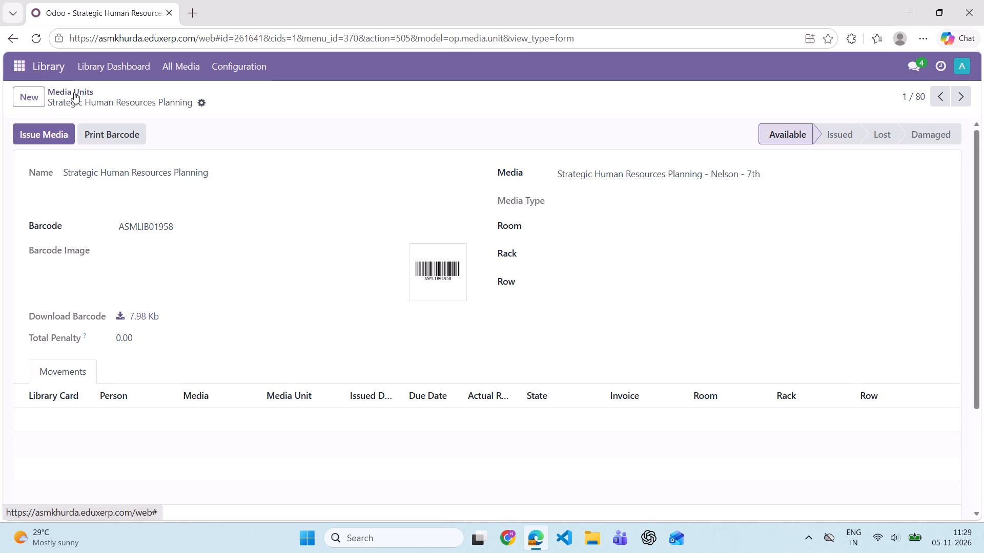
click(451, 165)
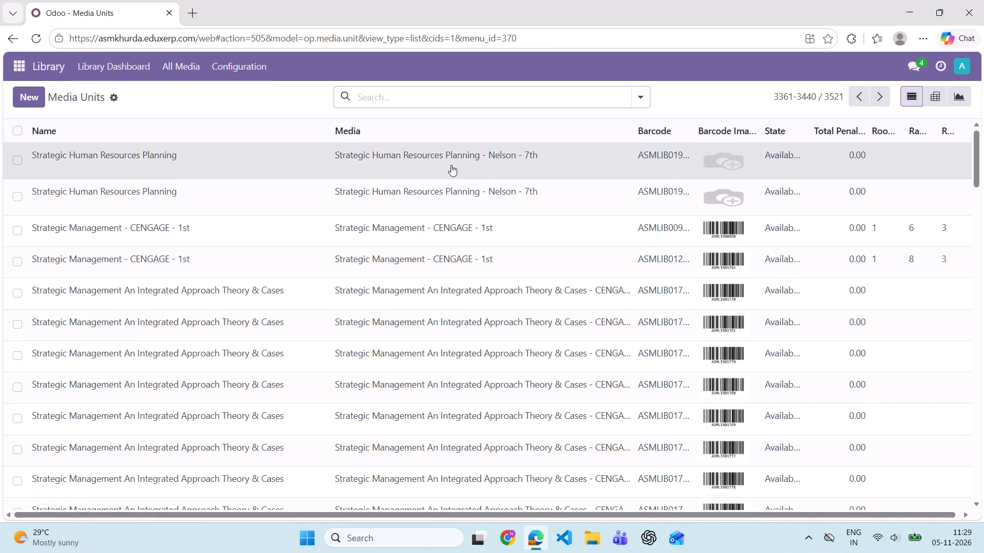
click(201, 230)
key(BackSpace)
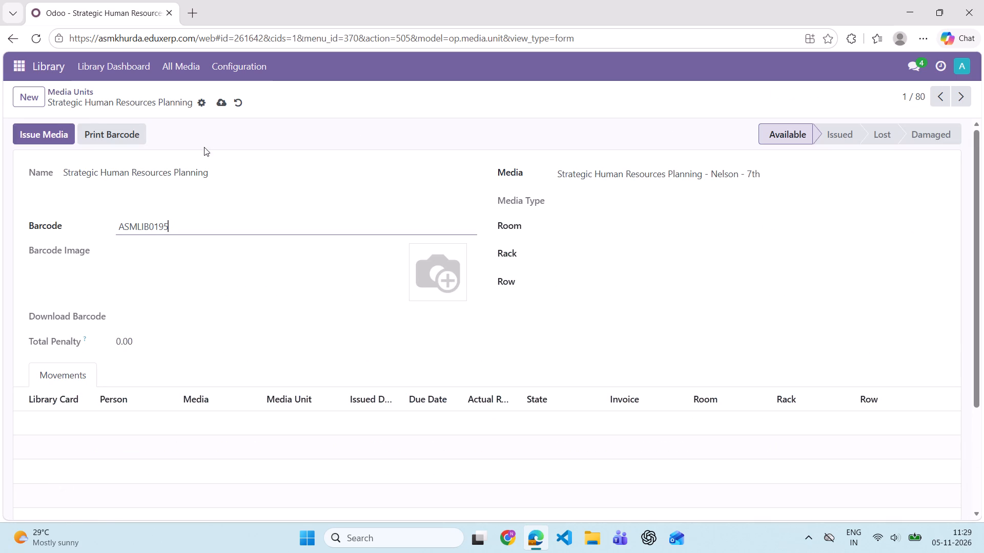
click(209, 136)
click(194, 223)
key(9)
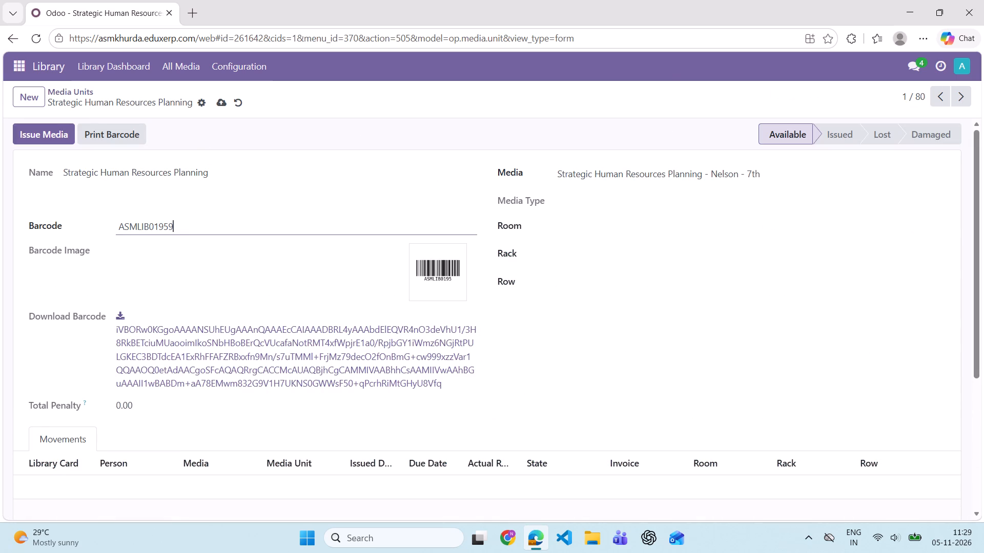
click(962, 102)
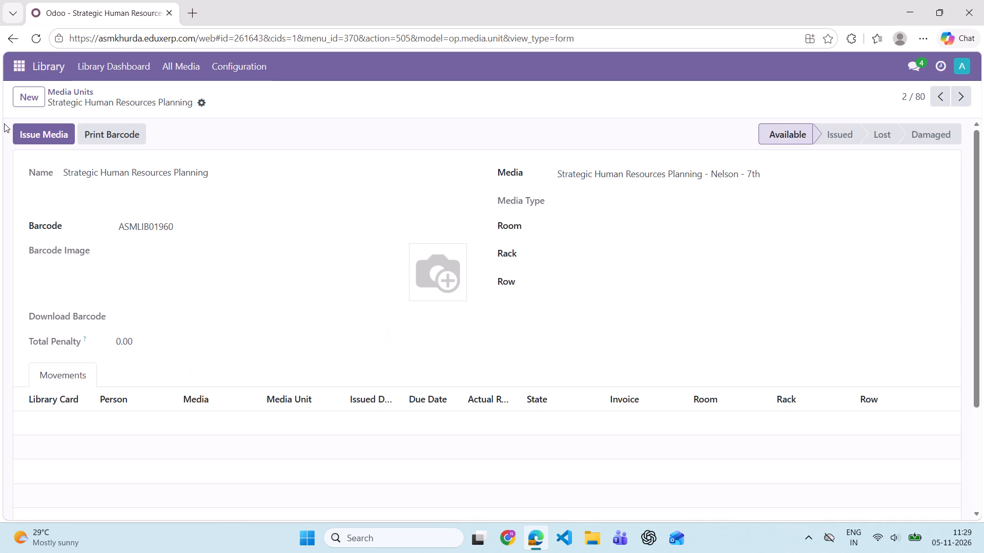
From the list, open the first Strategic Human Resources Planning unit, remove and re-enter the last digit of ASMLIB01960, and advance to the next unit.
click(69, 92)
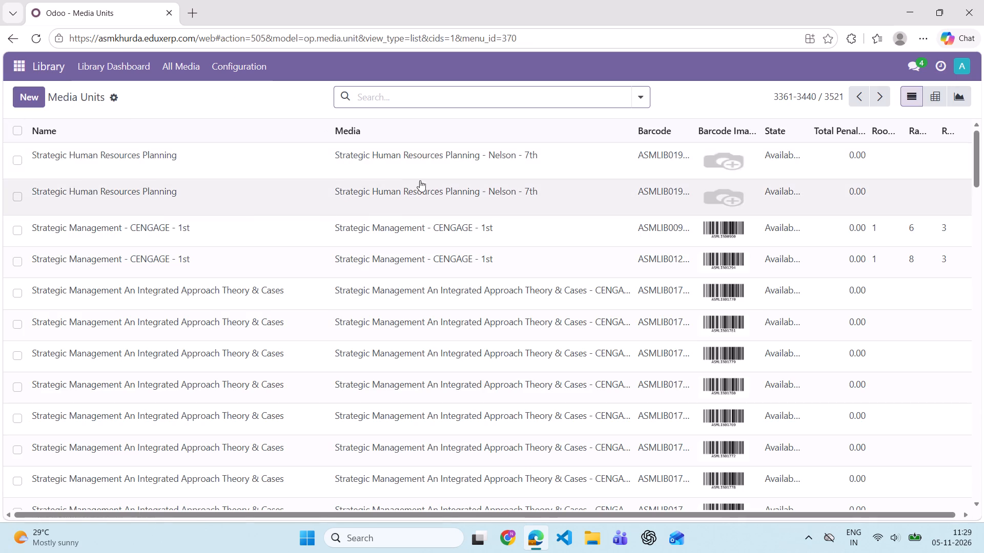
click(448, 168)
click(195, 222)
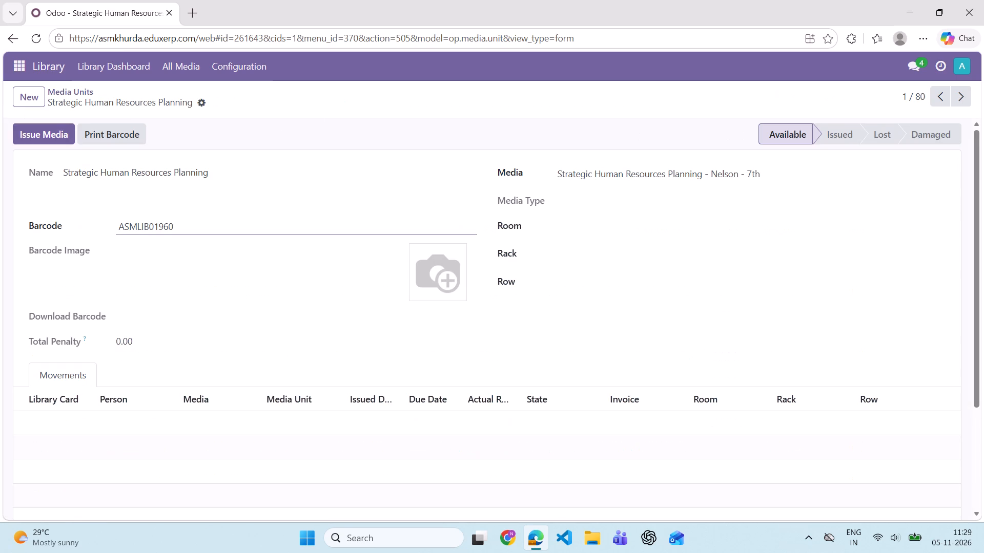
key(BackSpace)
click(207, 138)
click(204, 227)
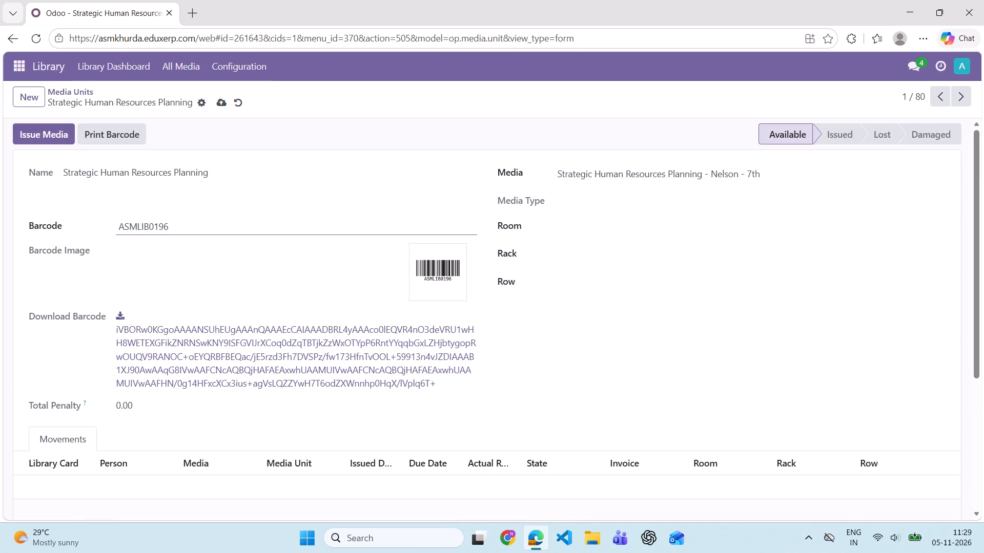
key(0)
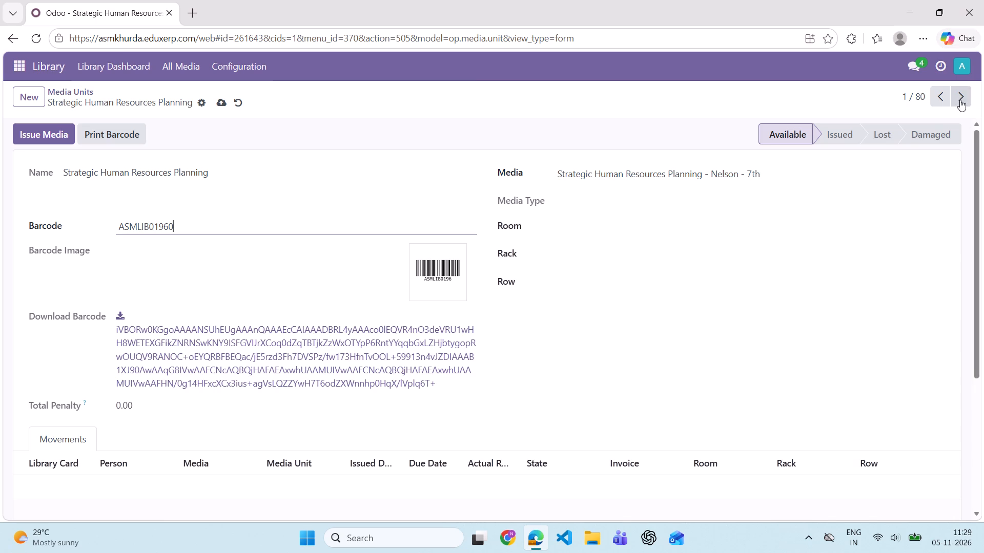
click(960, 100)
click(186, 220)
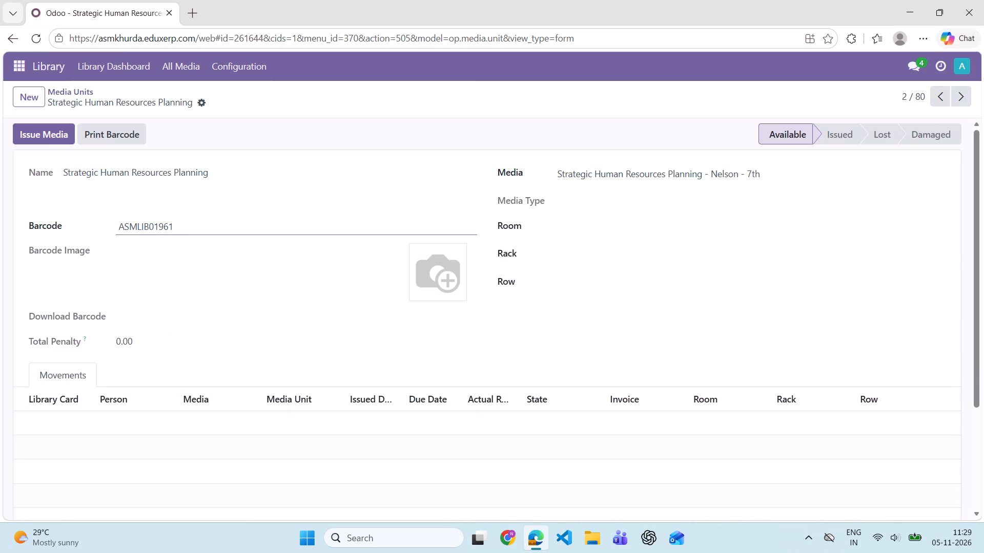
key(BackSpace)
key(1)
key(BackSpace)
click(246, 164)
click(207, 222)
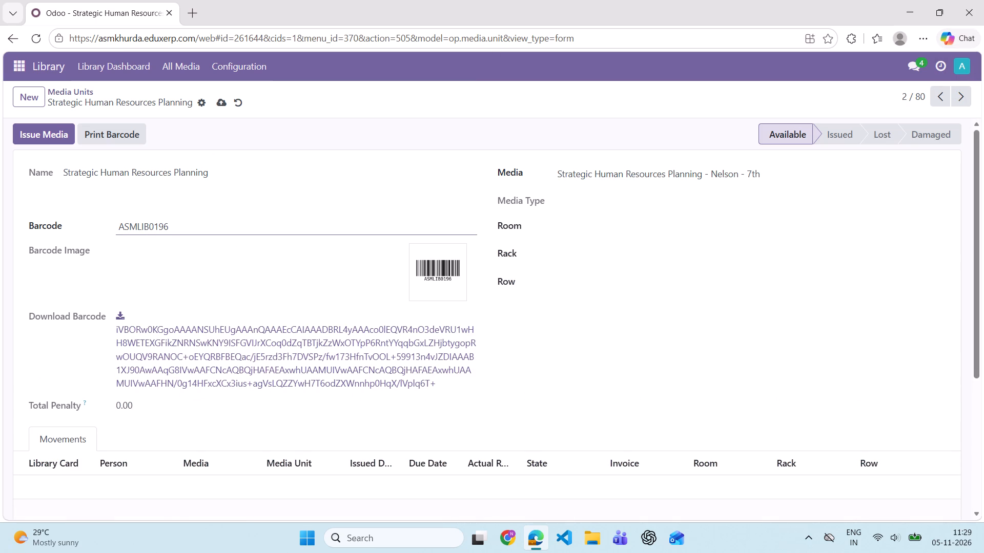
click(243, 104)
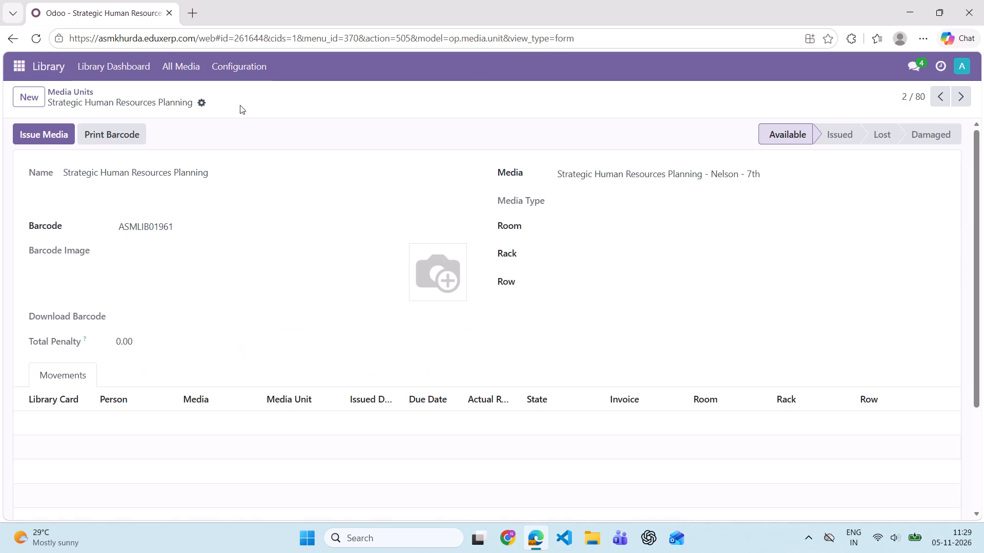
Regenerate this unit's barcode image by removing and re-entering the last digit of ASMLIB01961, advance to the next unit, and return to the Media Units list.
click(189, 223)
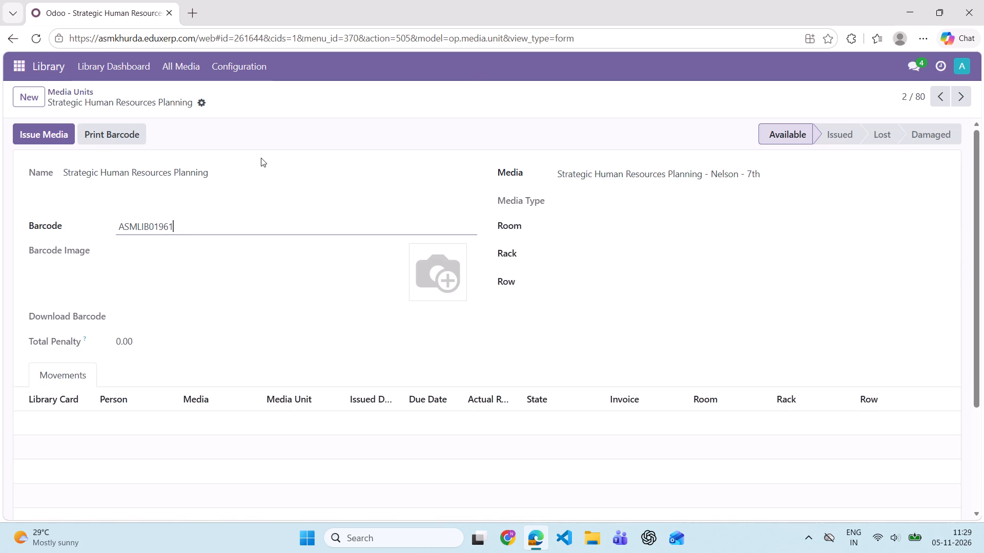
key(BackSpace)
click(267, 130)
click(221, 223)
key(1)
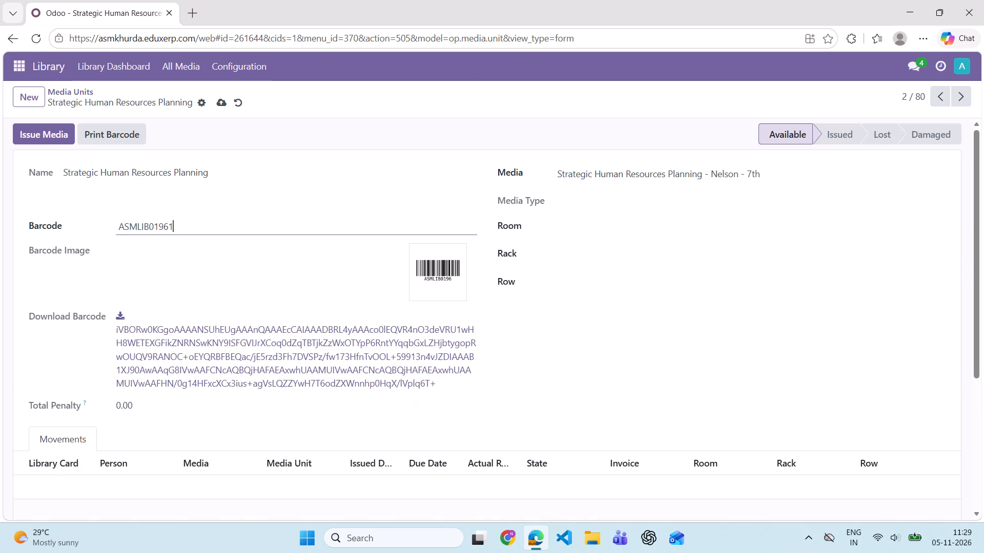
click(966, 93)
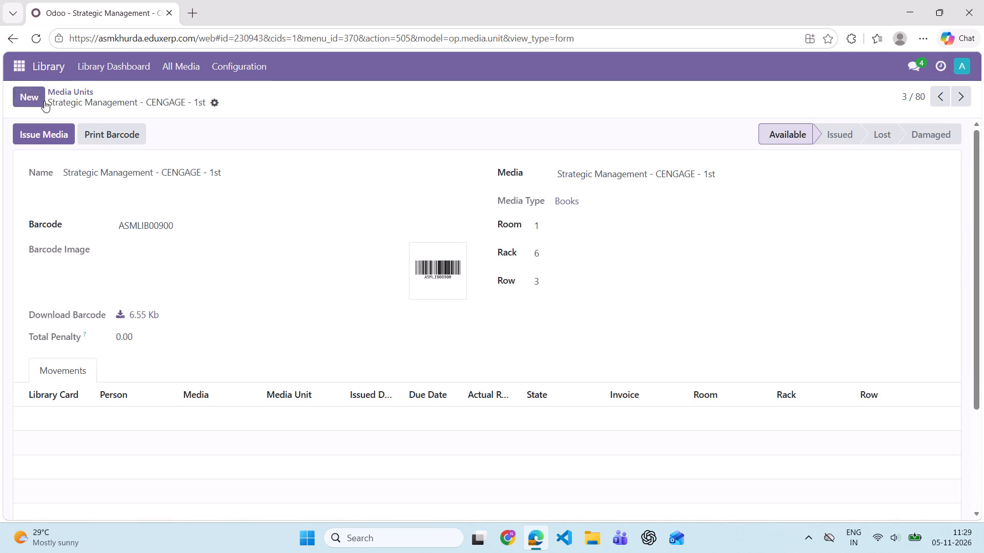
click(56, 90)
scroll(674, 240, up, 6)
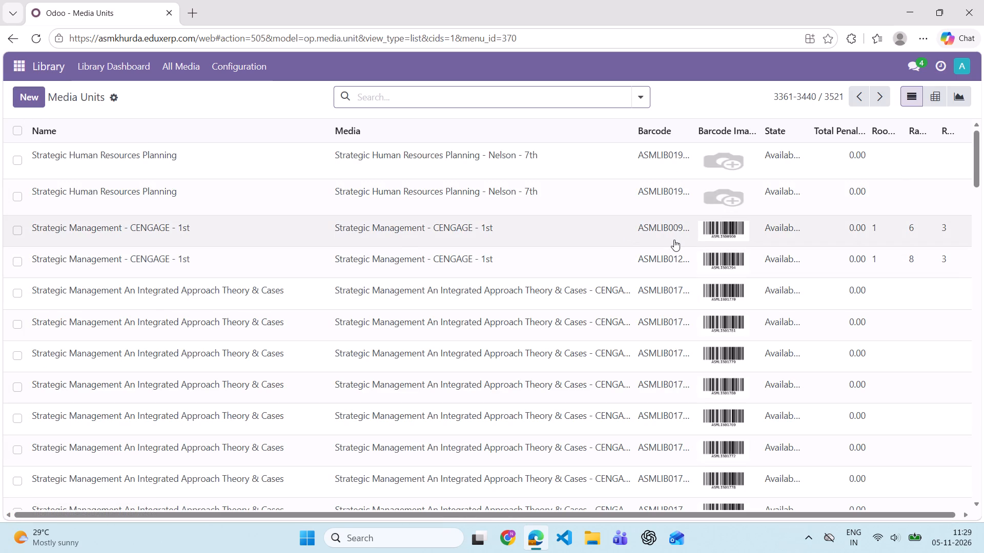
From the list, open the first Strategic Human Resources Planning unit, remove and re-enter the last digit of ASMLIB01964, and advance to the next unit.
scroll(674, 240, up, 2)
click(608, 171)
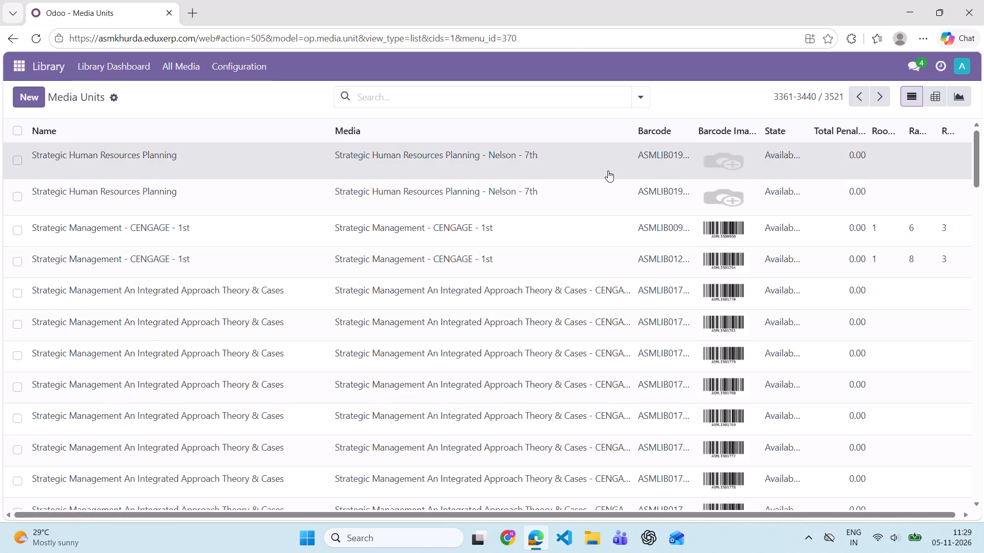
click(280, 218)
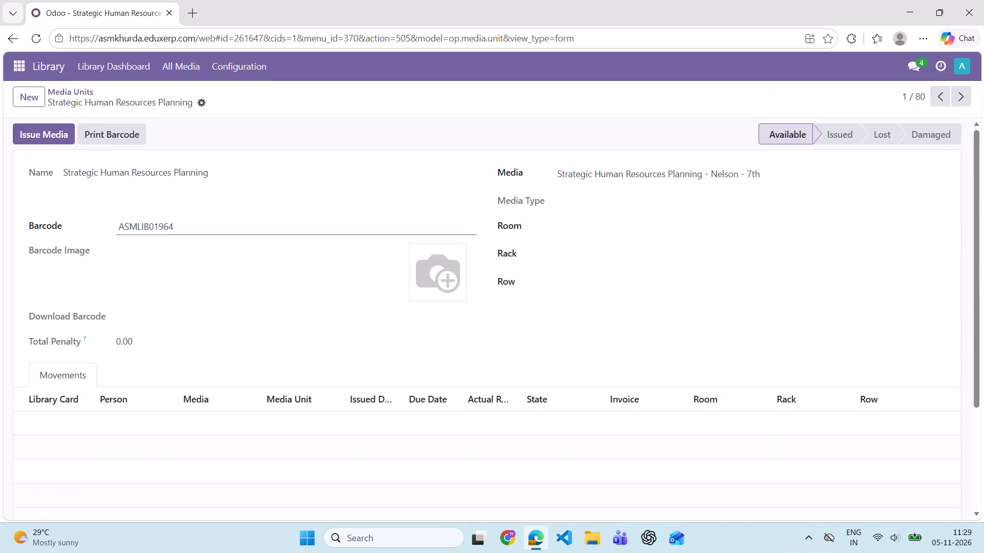
key(BackSpace)
click(260, 145)
click(228, 225)
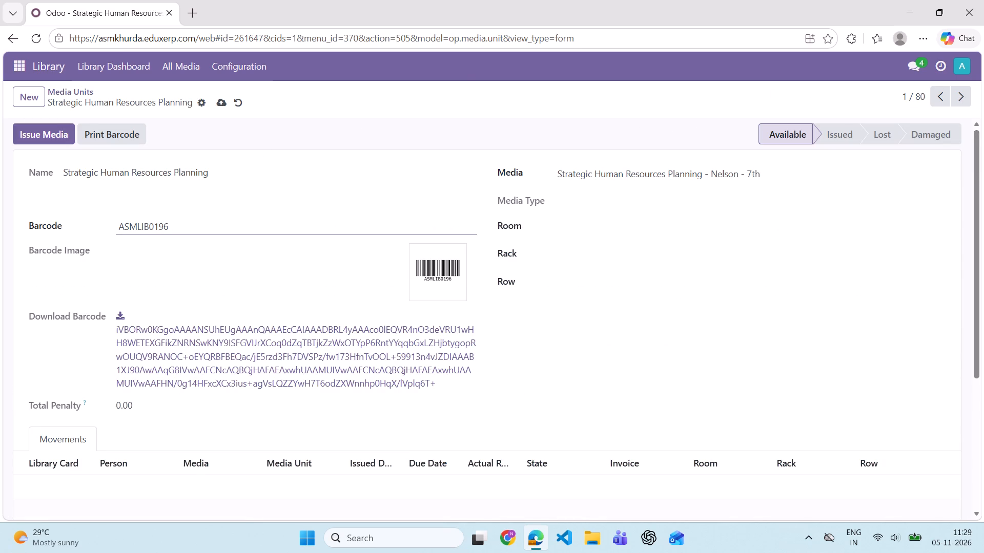
key(4)
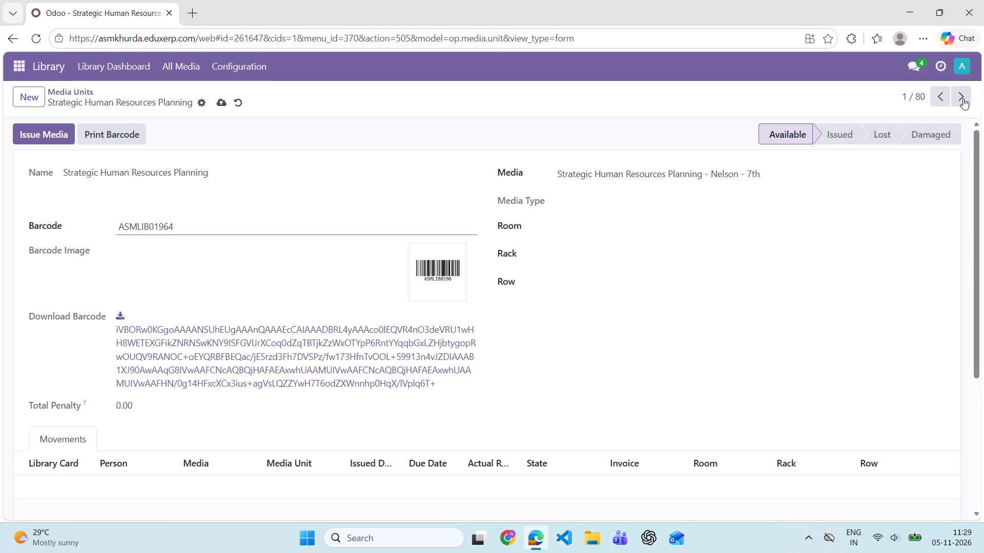
click(960, 105)
Regenerate this unit's barcode image by removing and re-entering the last digit of ASMLIB01965, save, and return to the Media Units list.
click(229, 219)
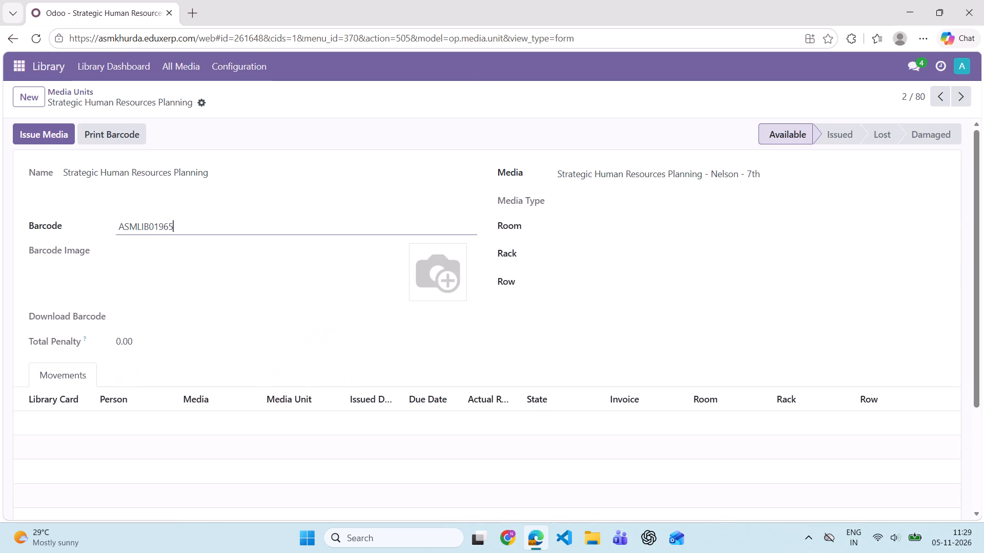
key(BackSpace)
click(229, 164)
click(198, 231)
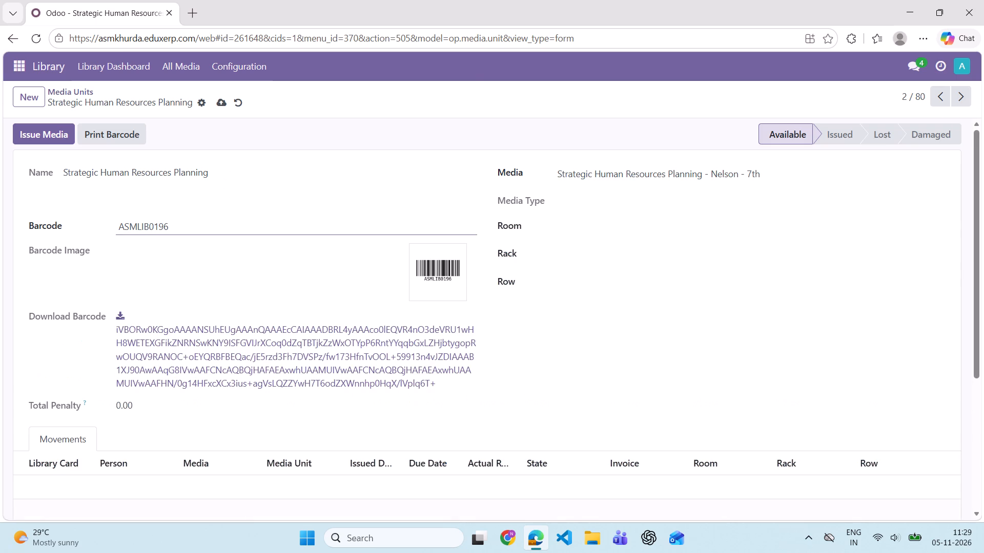
key(5)
click(230, 142)
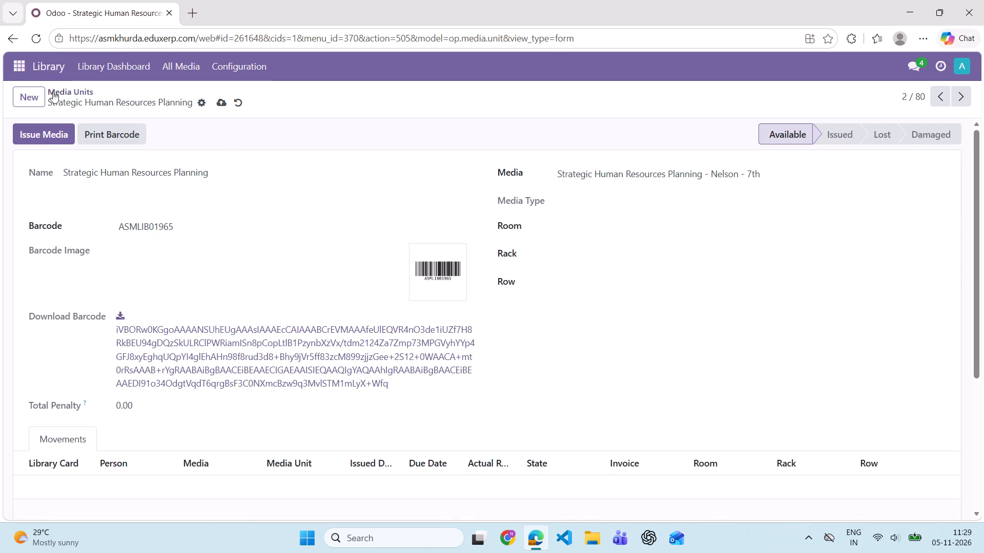
click(215, 101)
click(58, 91)
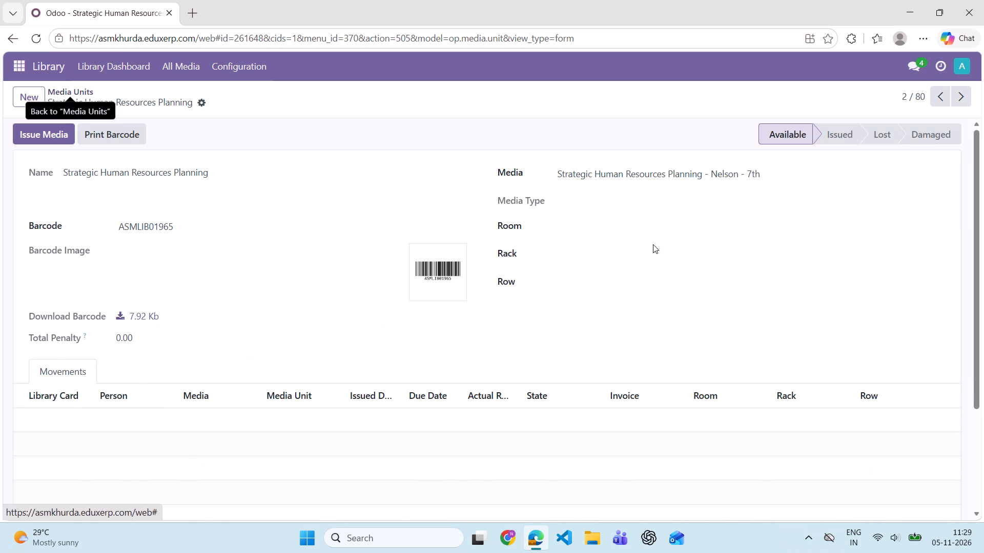
scroll(712, 240, up, 9)
scroll(864, 310, down, 3)
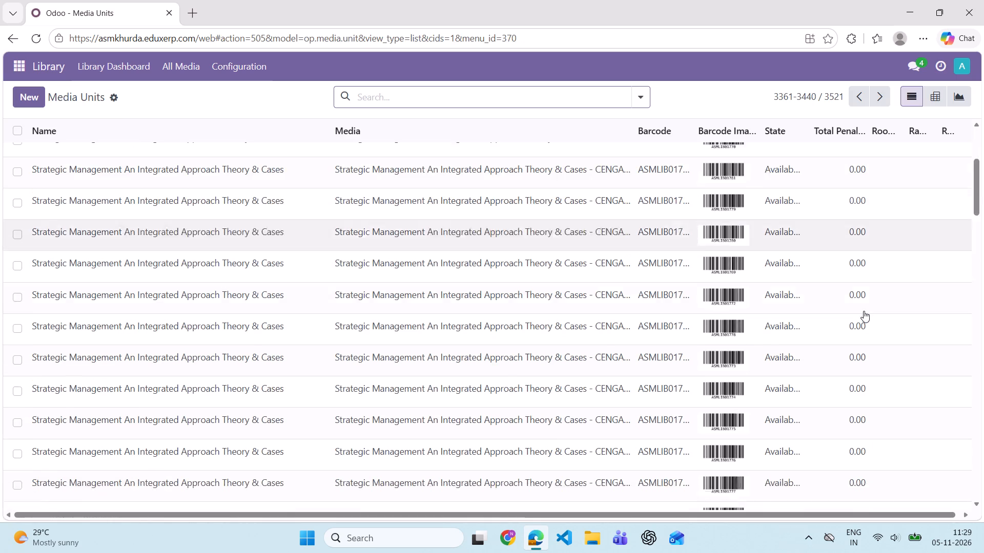
scroll(864, 311, down, 20)
scroll(864, 311, down, 11)
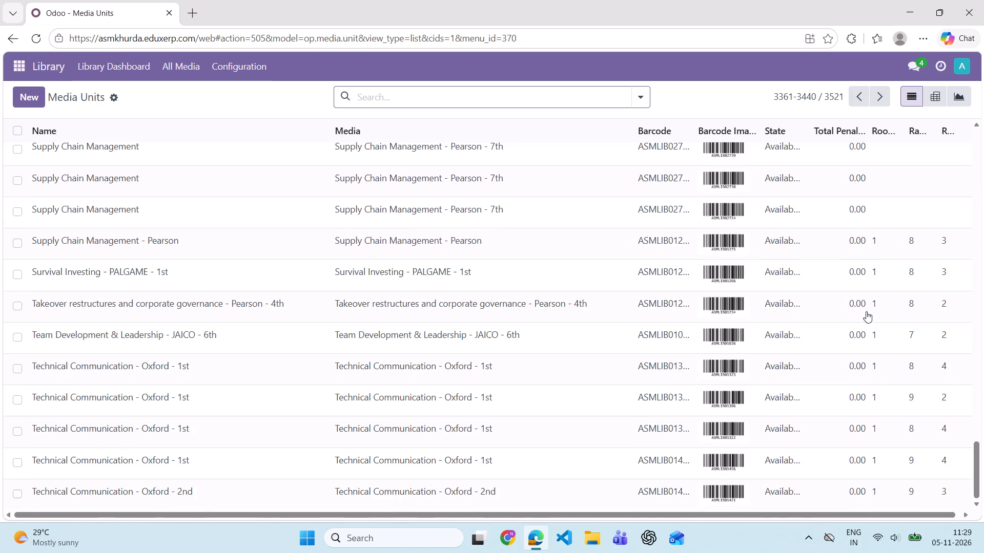
scroll(866, 311, down, 7)
drag(978, 462, 972, 433)
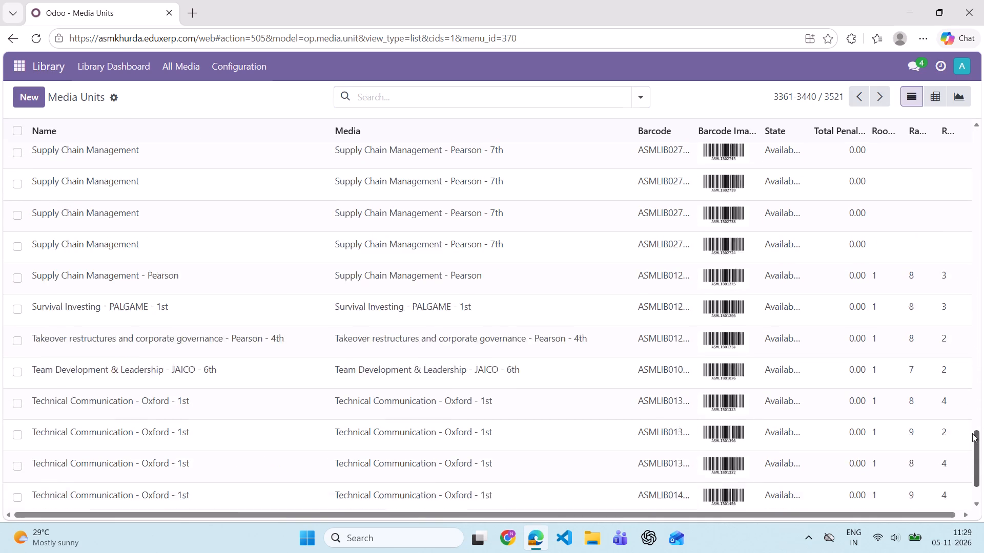
drag(972, 433, 944, 134)
click(646, 177)
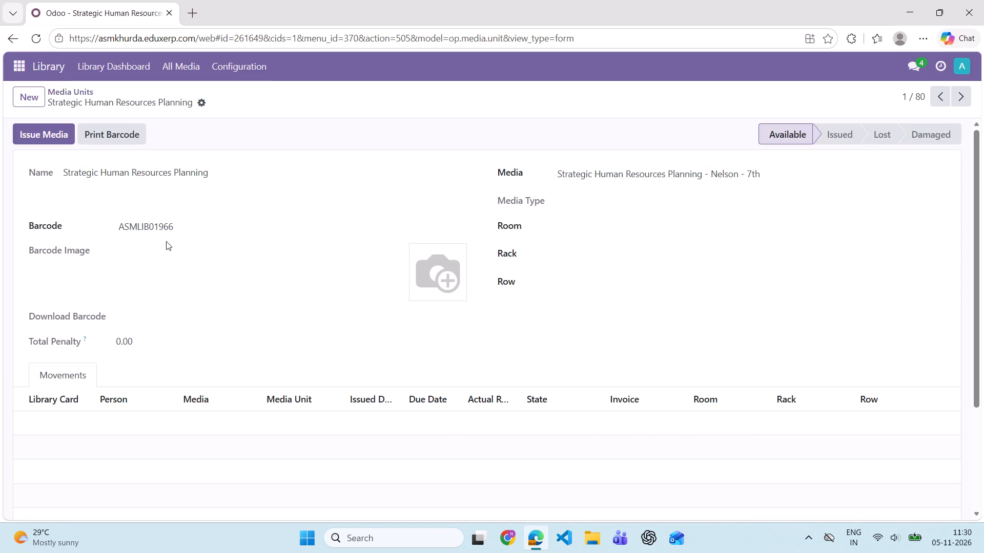
click(187, 216)
click(186, 228)
key(BackSpace)
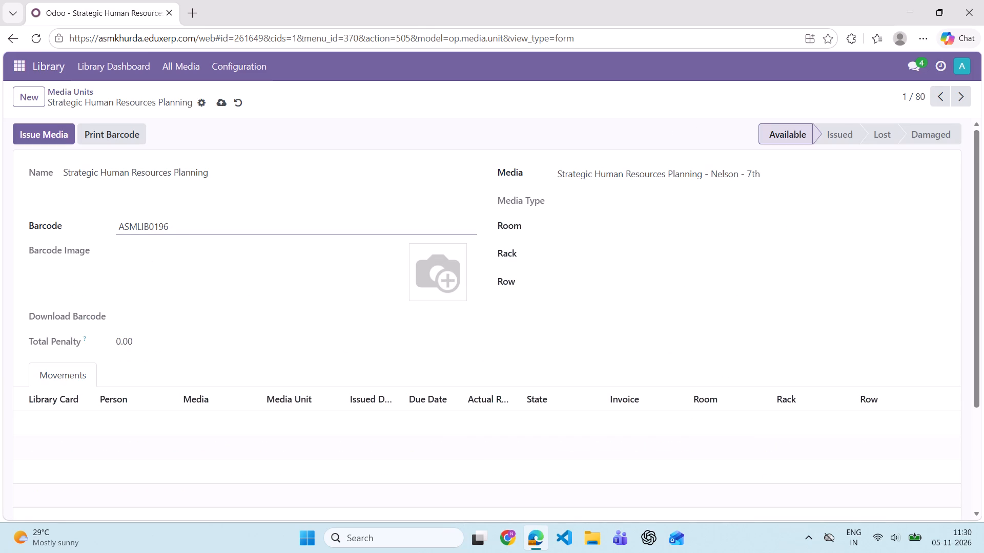
click(208, 134)
click(201, 232)
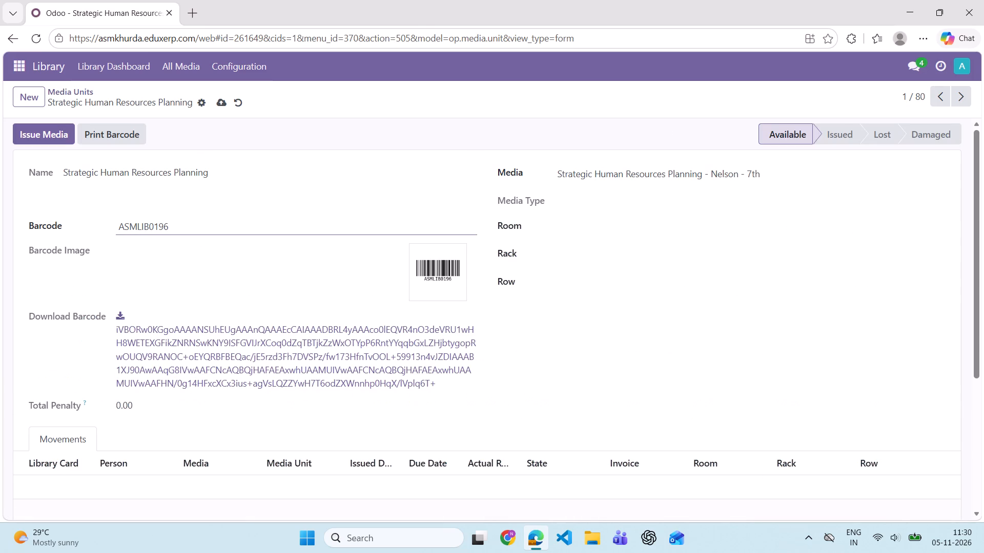
key(6)
click(966, 95)
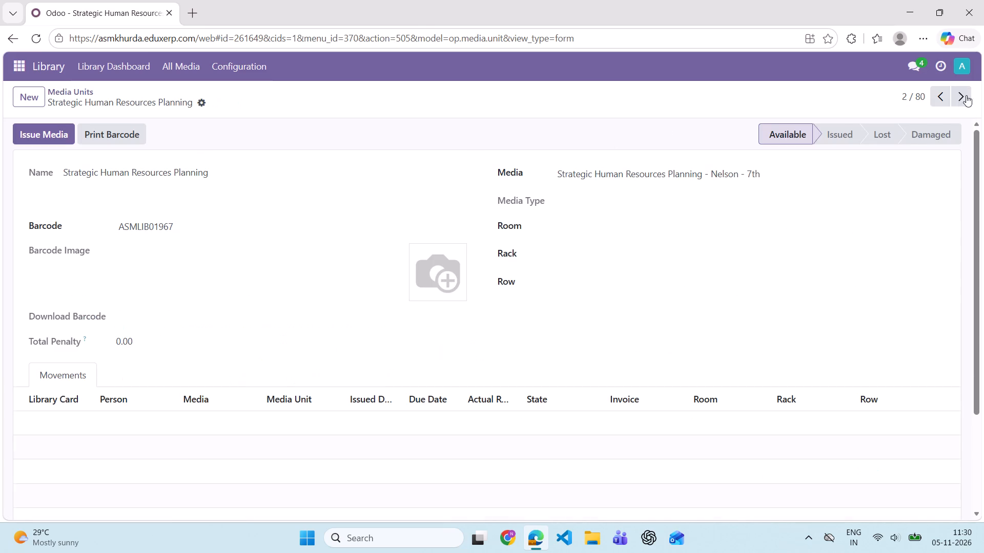
Regenerate this unit's barcode image by removing and re-entering the last digit of ASMLIB01967, advance to the next unit, and return to the list.
click(218, 230)
key(BackSpace)
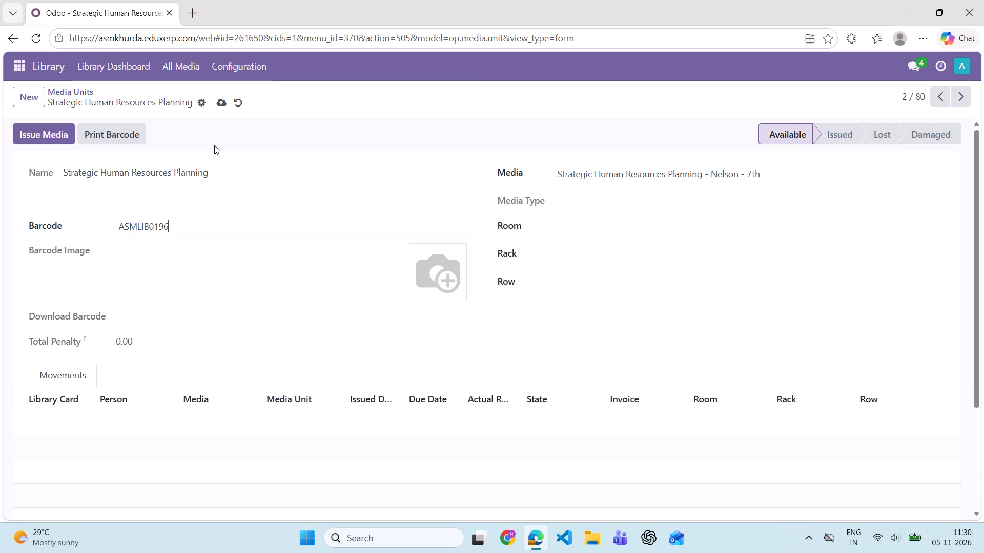
click(214, 145)
click(207, 223)
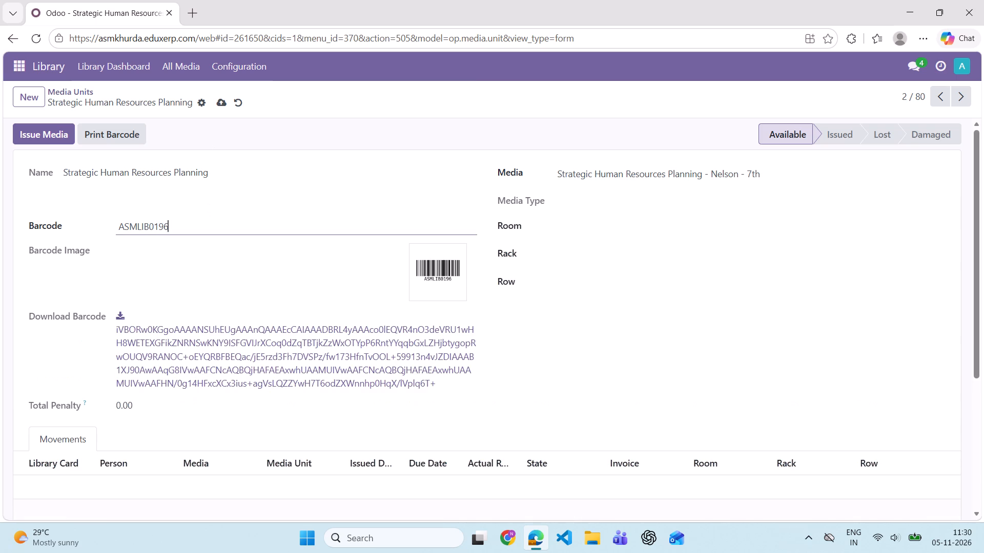
key(7)
click(969, 101)
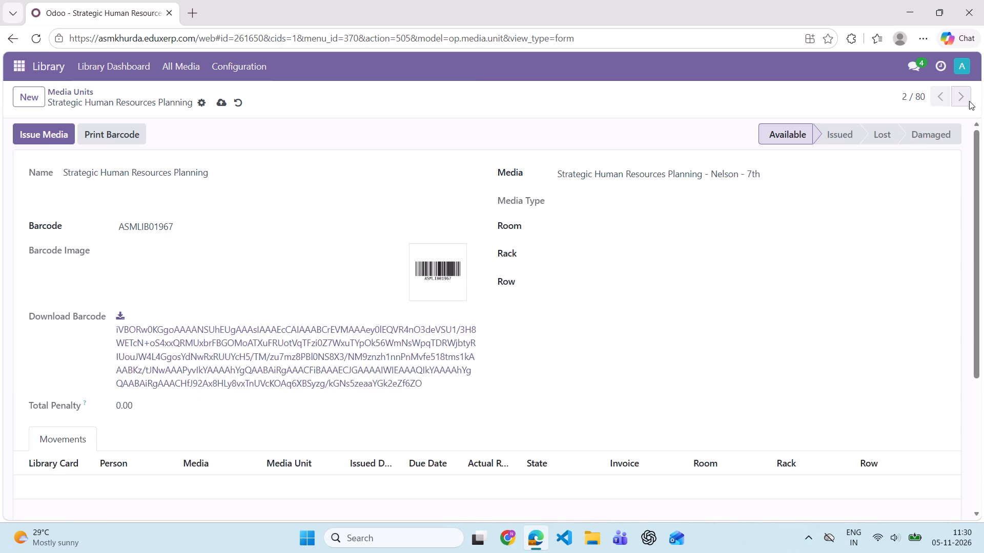
click(57, 96)
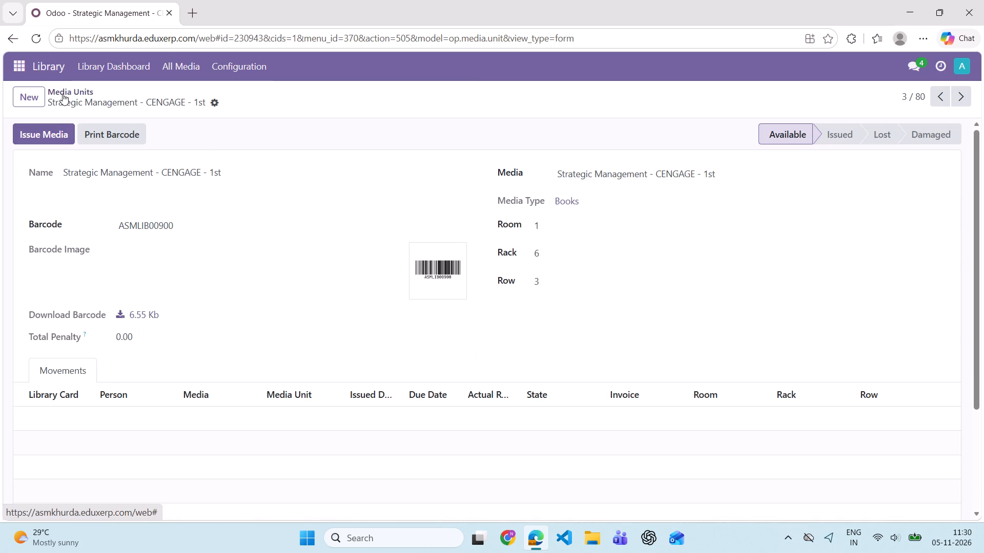
click(64, 94)
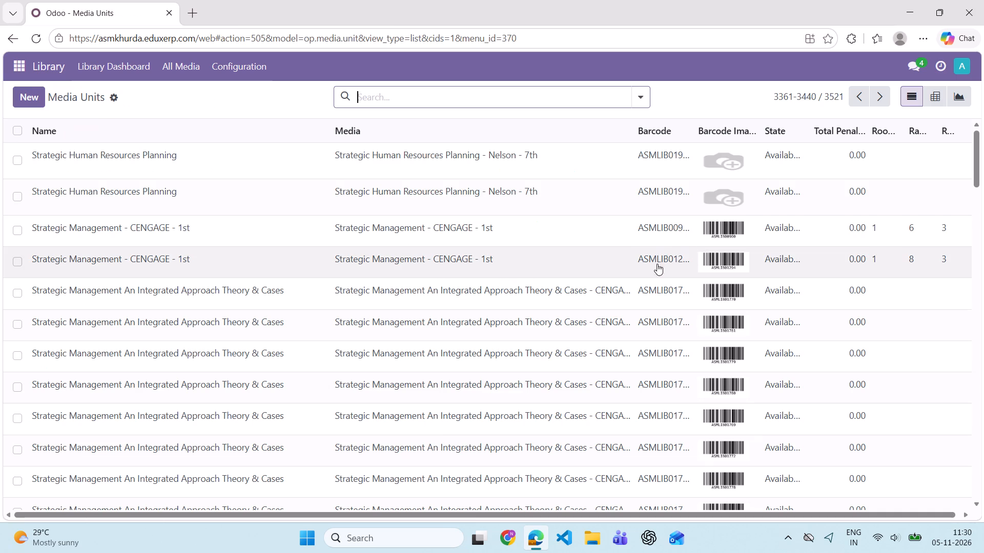
drag(975, 167, 975, 169)
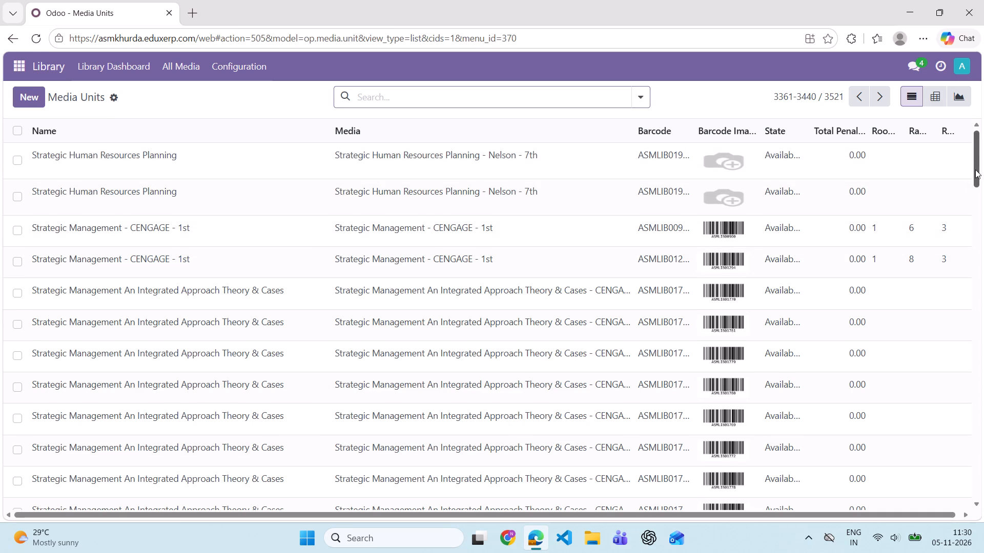
drag(975, 169, 973, 415)
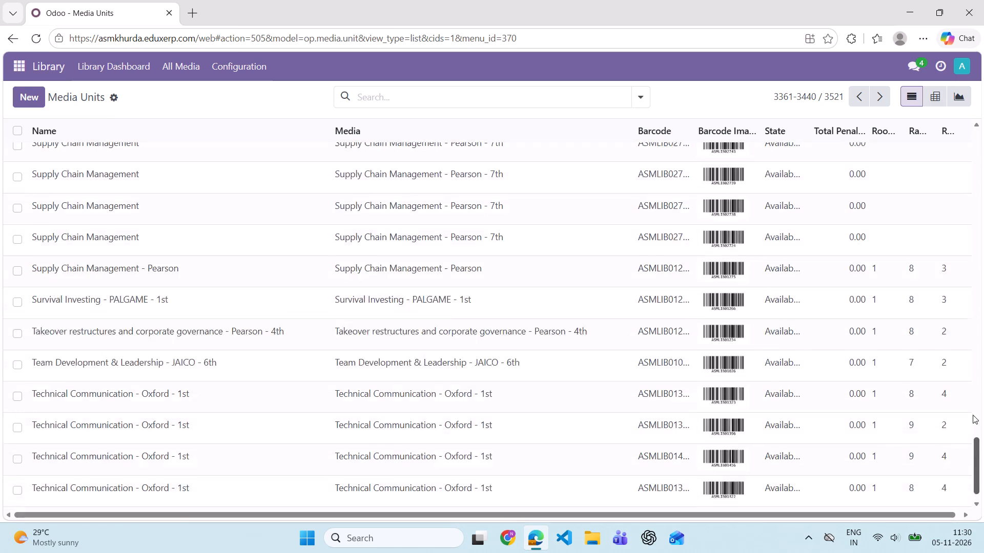
drag(973, 415, 950, 155)
click(591, 175)
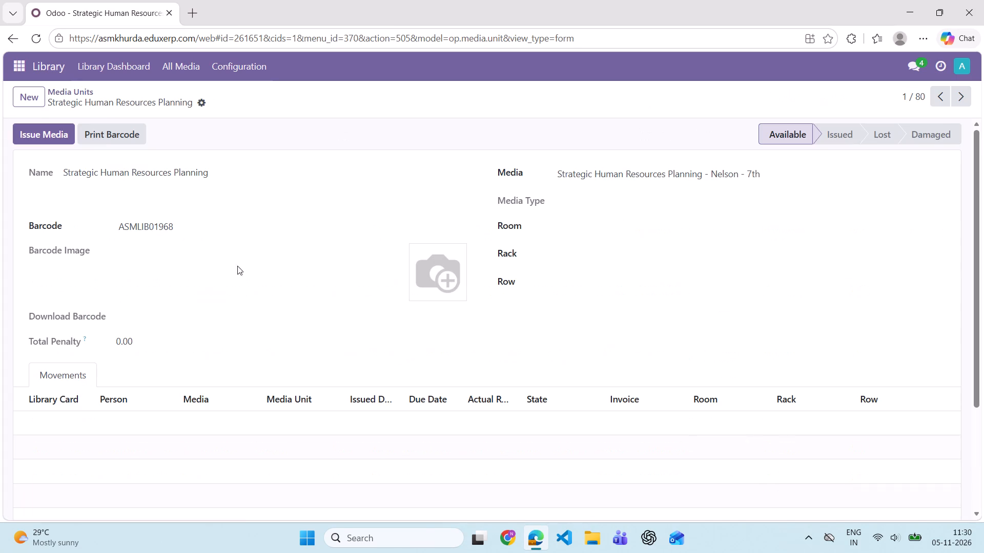
click(214, 225)
key(BackSpace)
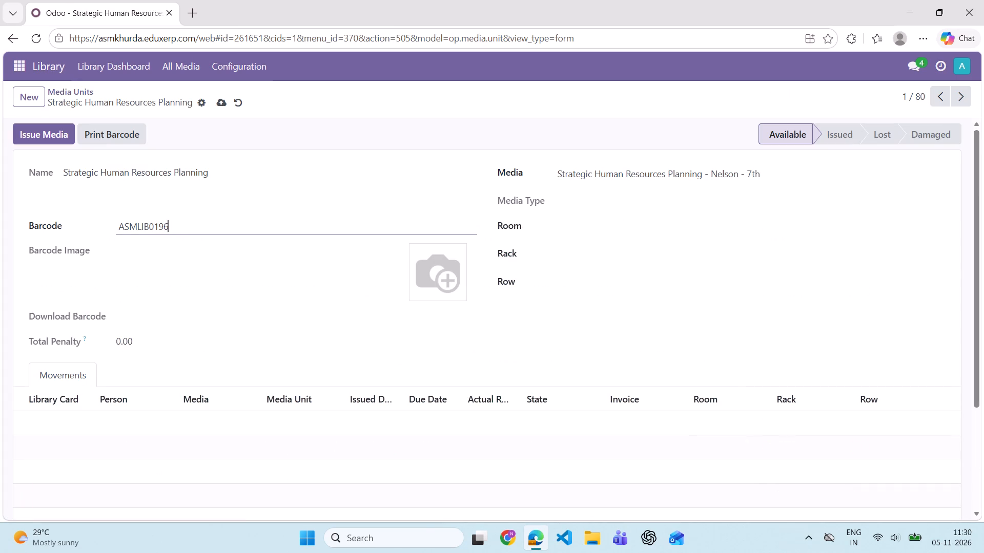
double_click(264, 127)
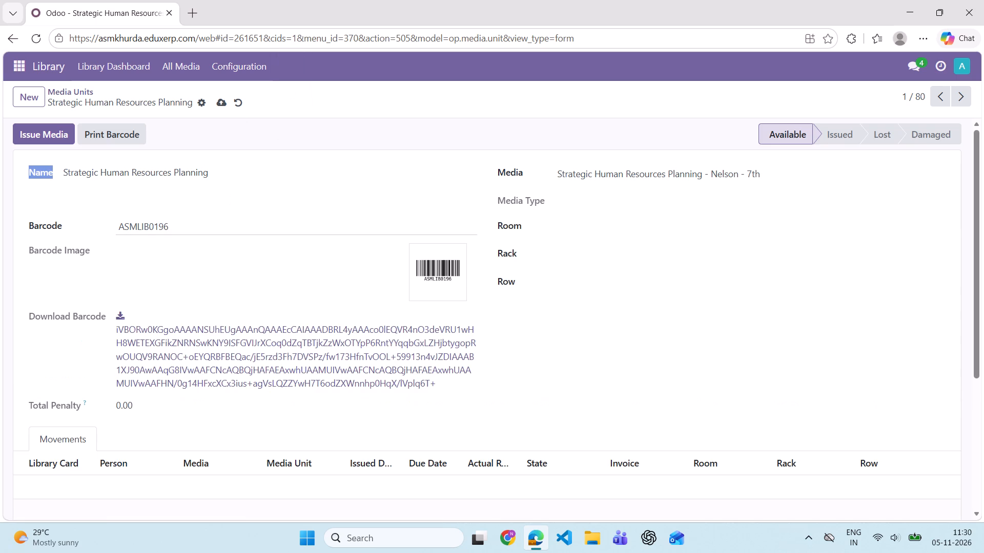
click(214, 230)
key(8)
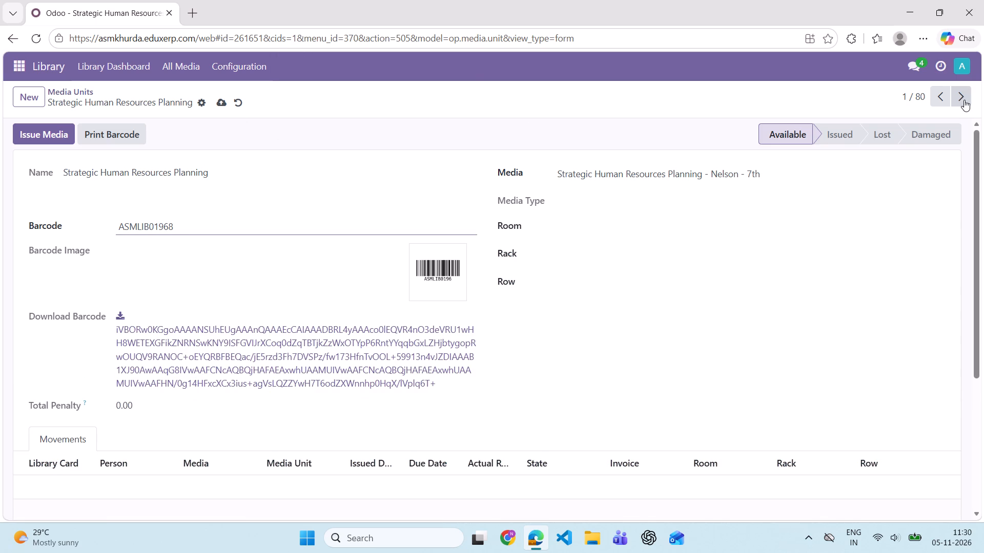
click(964, 100)
Regenerate this unit's barcode image by removing and re-entering the last digit of ASMLIB01969, advance to the next unit, and return to the list.
click(264, 230)
key(BackSpace)
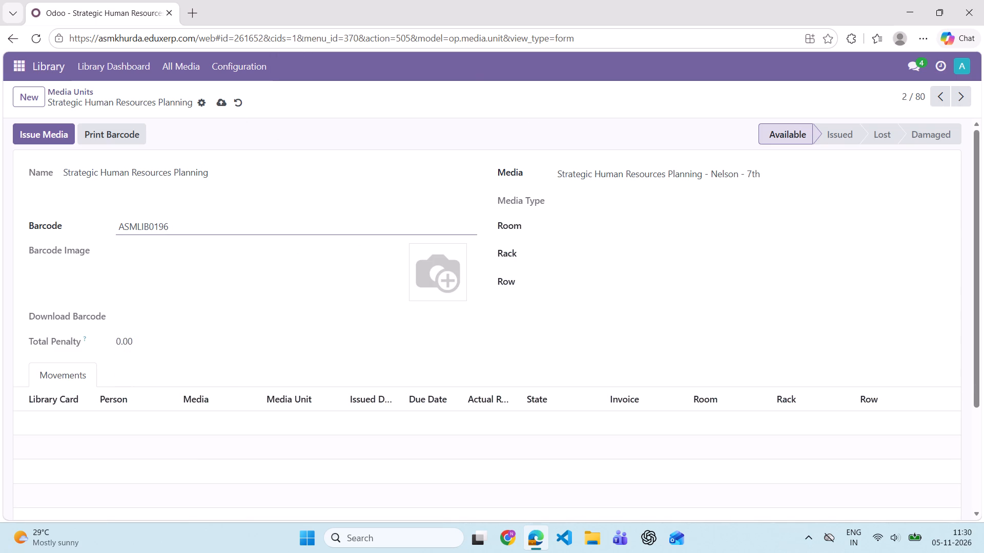
click(274, 140)
click(241, 231)
key(9)
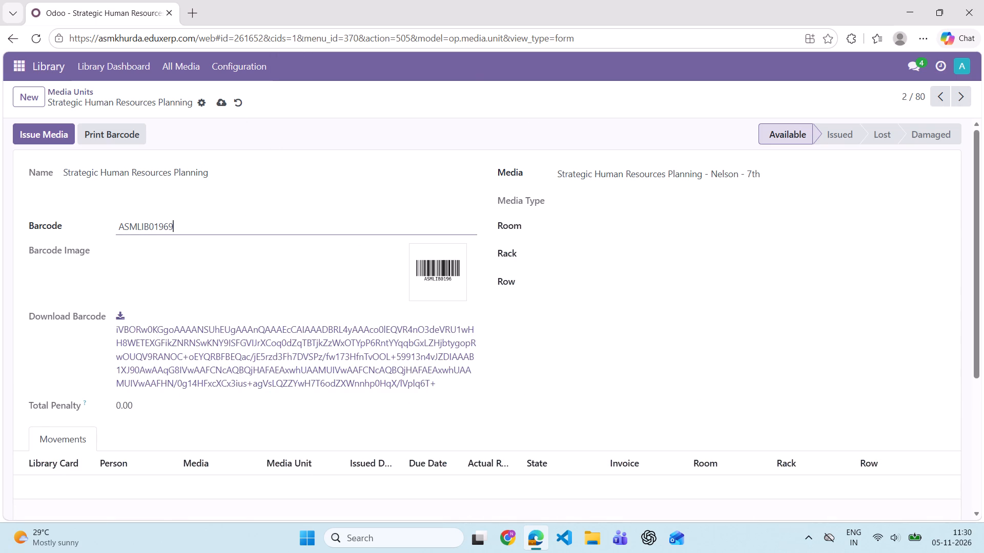
click(960, 95)
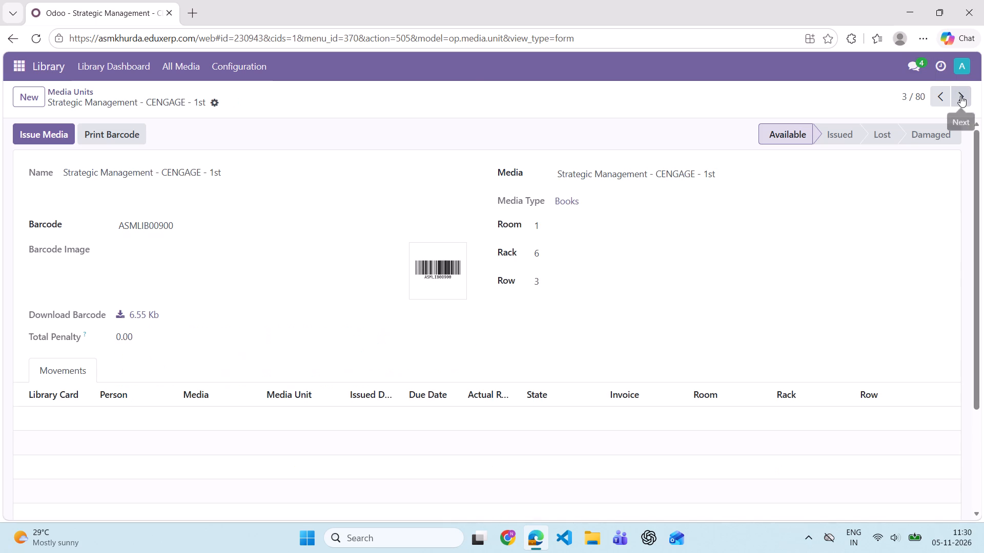
click(64, 90)
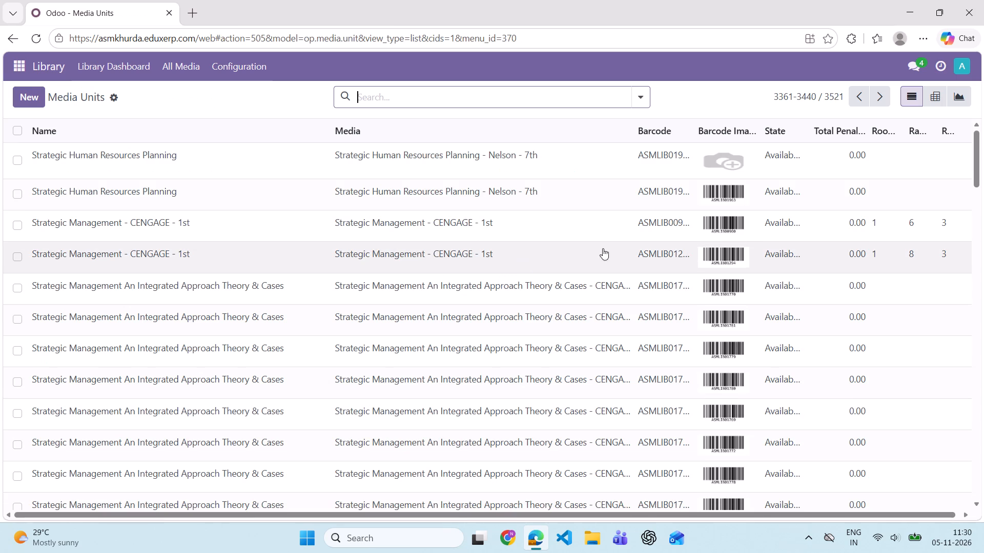
click(596, 174)
click(244, 226)
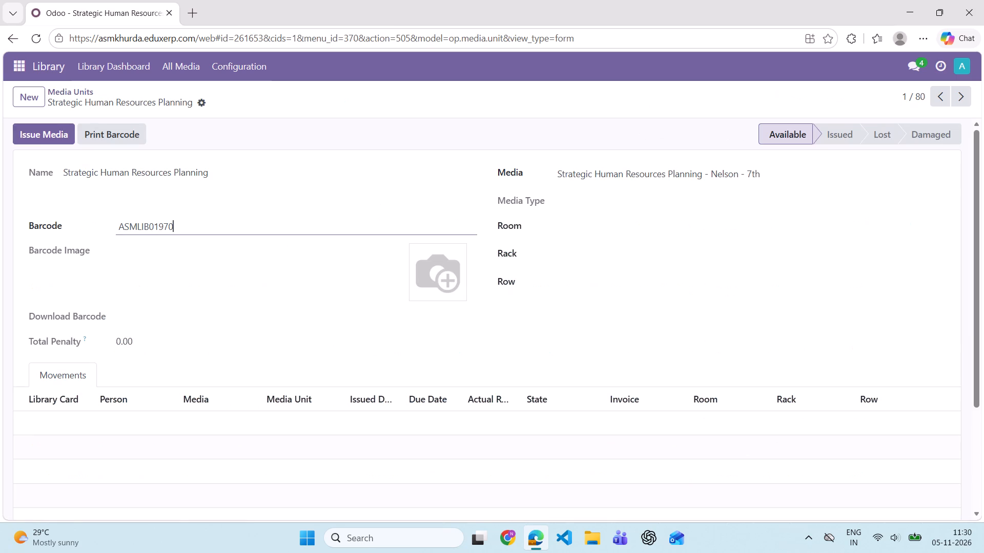
key(BackSpace)
click(259, 135)
click(235, 222)
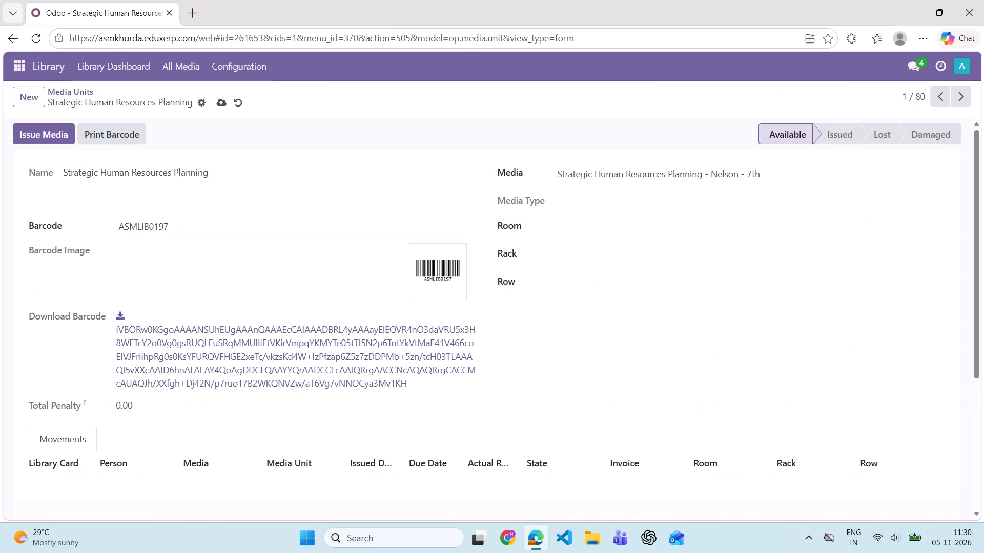
key(0)
click(961, 100)
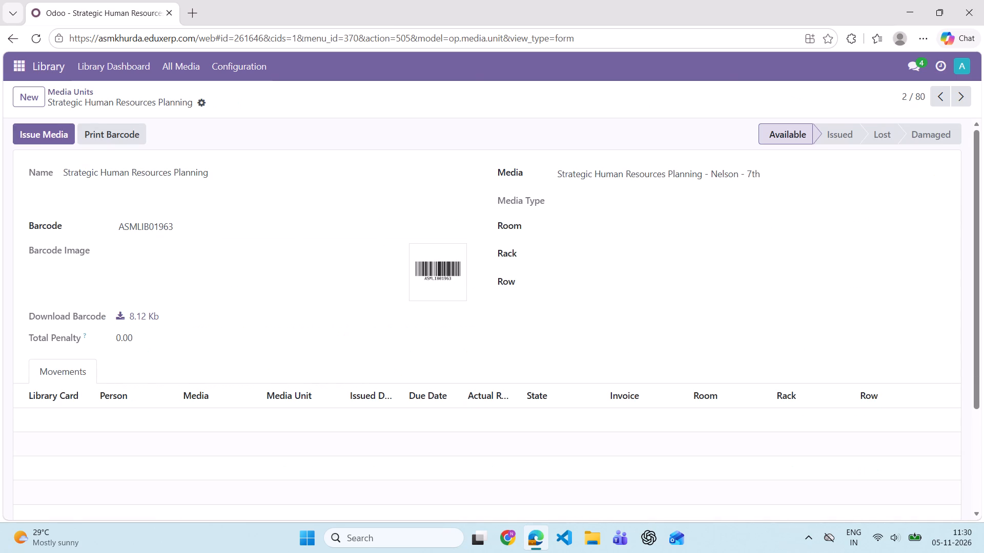
click(78, 93)
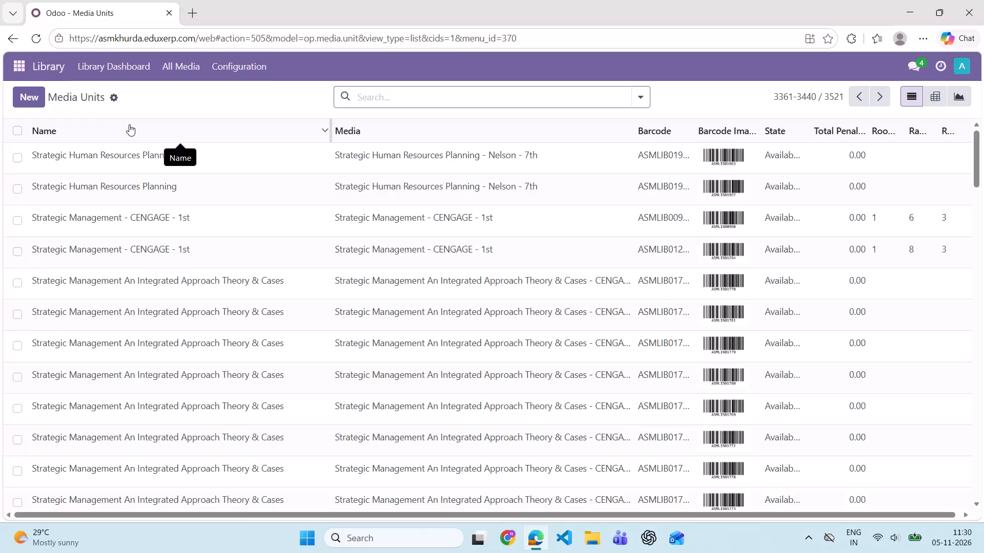
Check the barcode images on the 3361-3440 page of the Media Units list for units still lacking one.
scroll(403, 331, down, 1)
scroll(418, 276, down, 4)
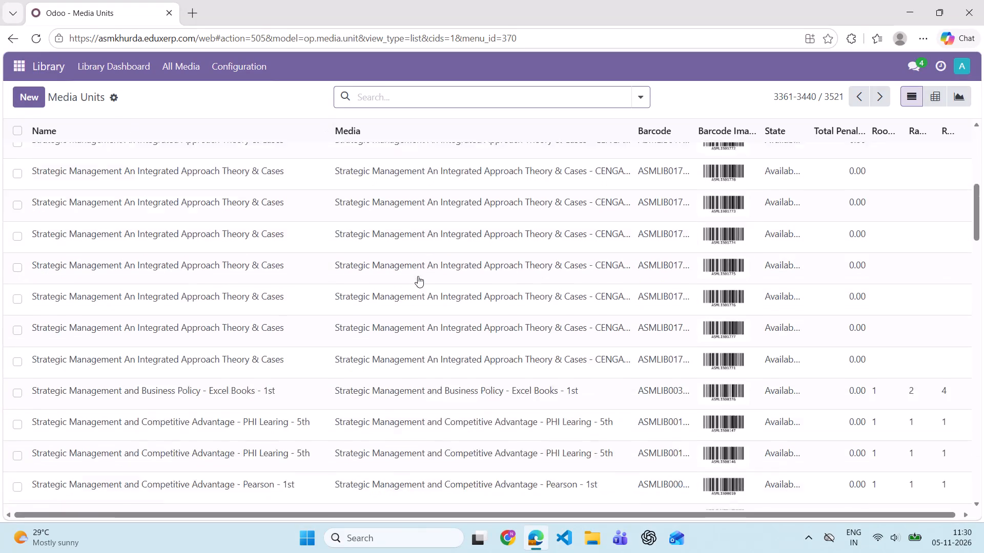
scroll(418, 276, down, 20)
scroll(418, 276, down, 16)
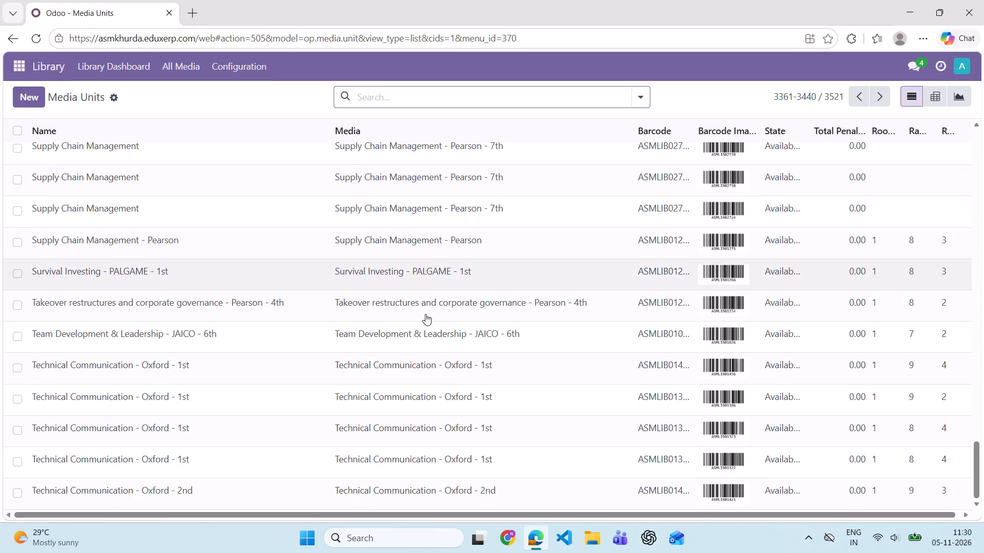
scroll(425, 314, down, 1)
scroll(449, 344, up, 20)
scroll(449, 344, up, 12)
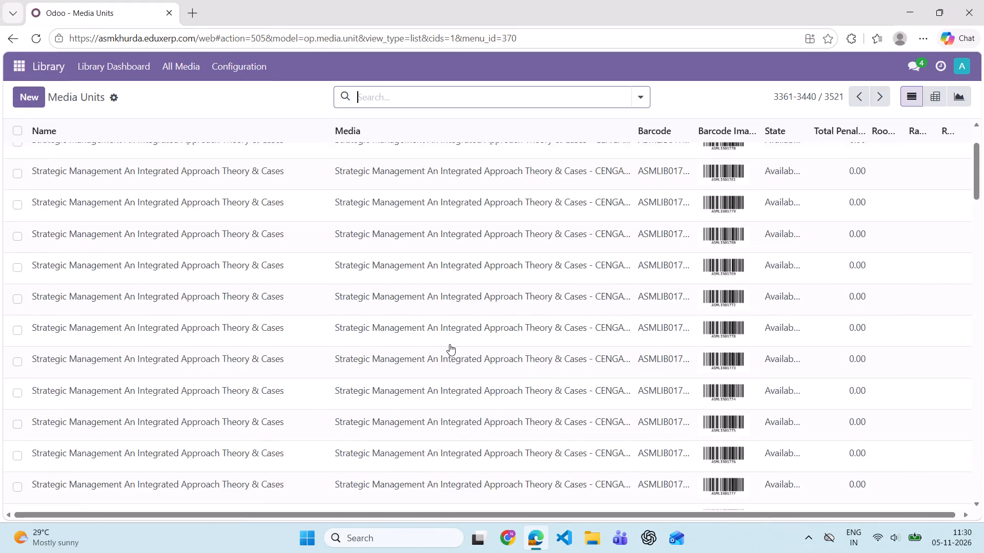
scroll(449, 344, up, 11)
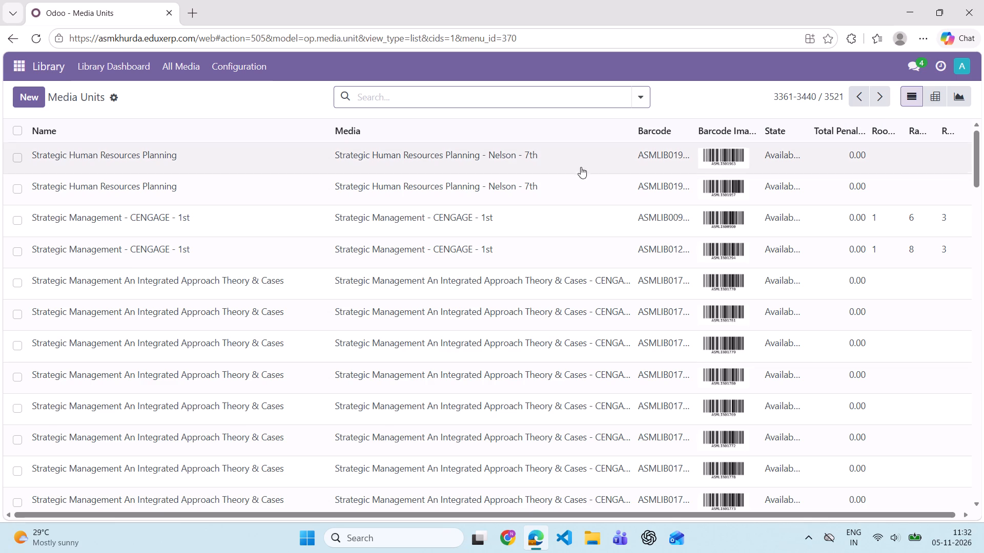
On the preceding list page, open unit ASMLIB01971, remove and re-enter its barcode's last digit to regenerate the image, and advance to the next unit.
click(859, 100)
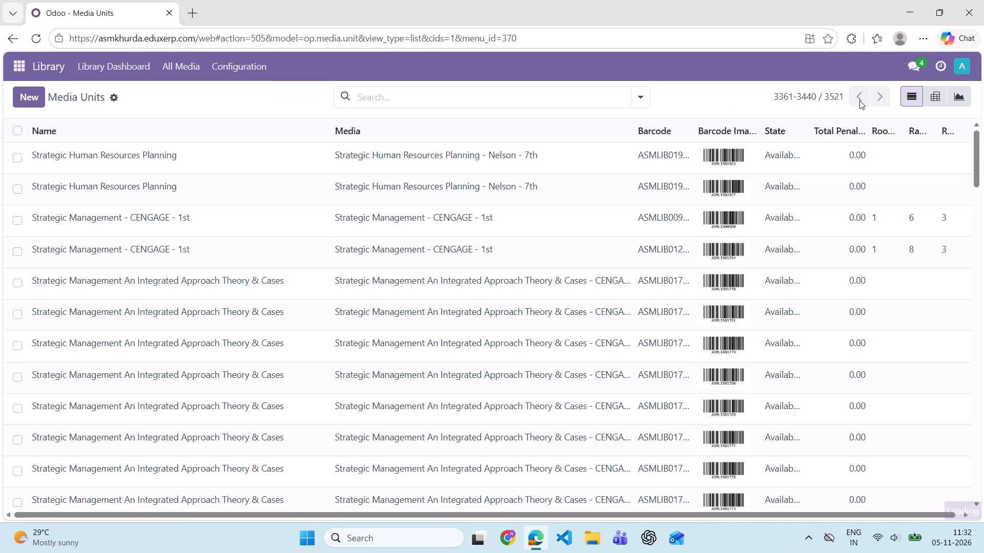
scroll(717, 261, up, 5)
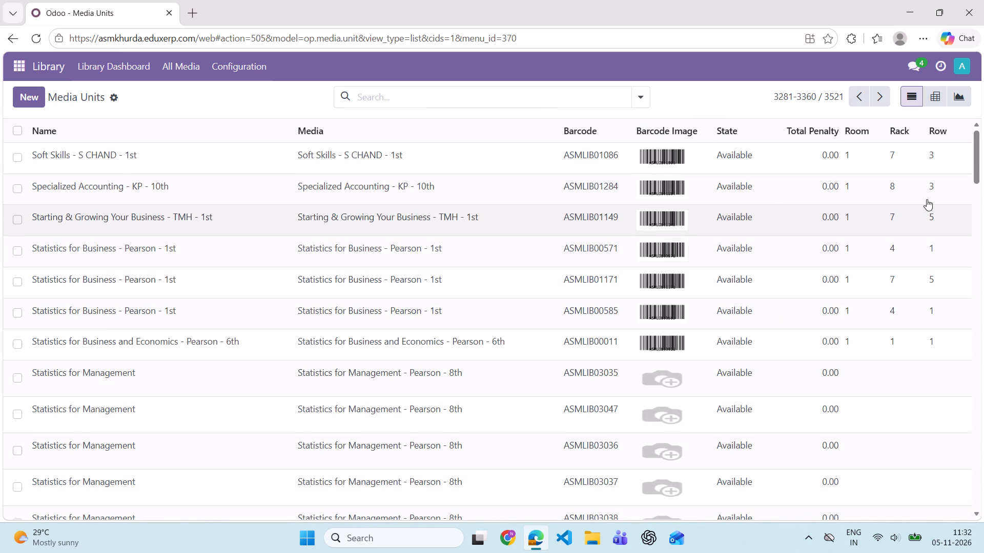
scroll(879, 287, down, 17)
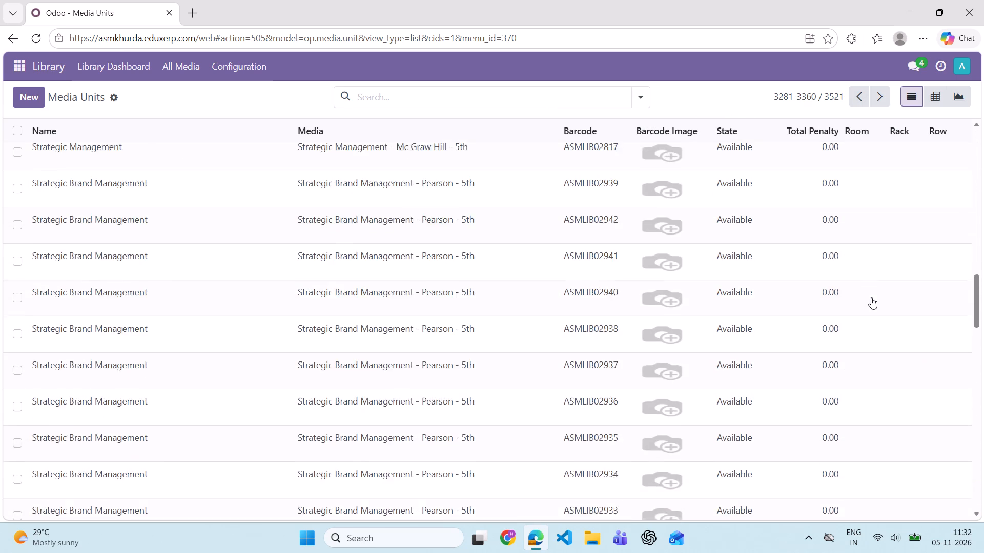
scroll(871, 297, down, 19)
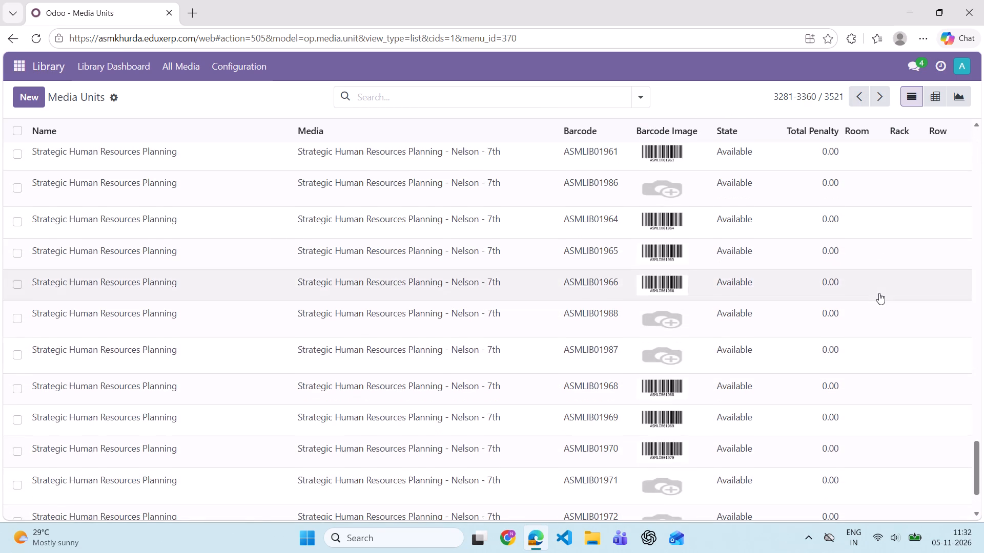
scroll(879, 293, down, 10)
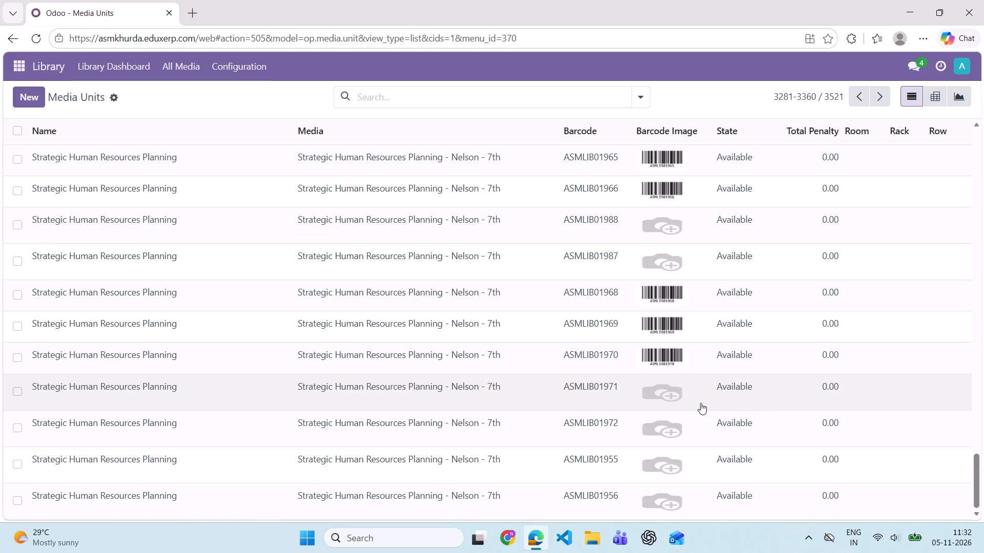
click(701, 403)
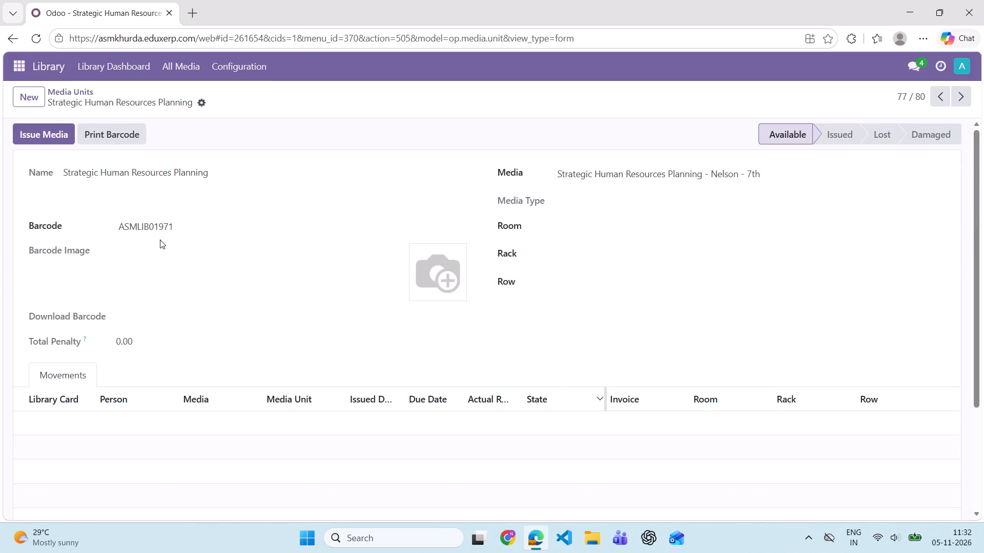
click(177, 230)
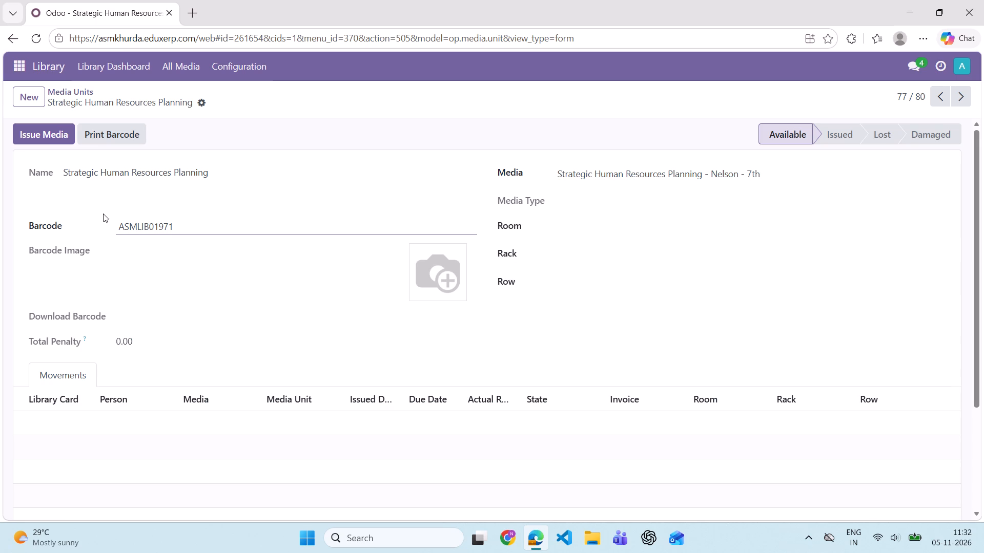
key(BackSpace)
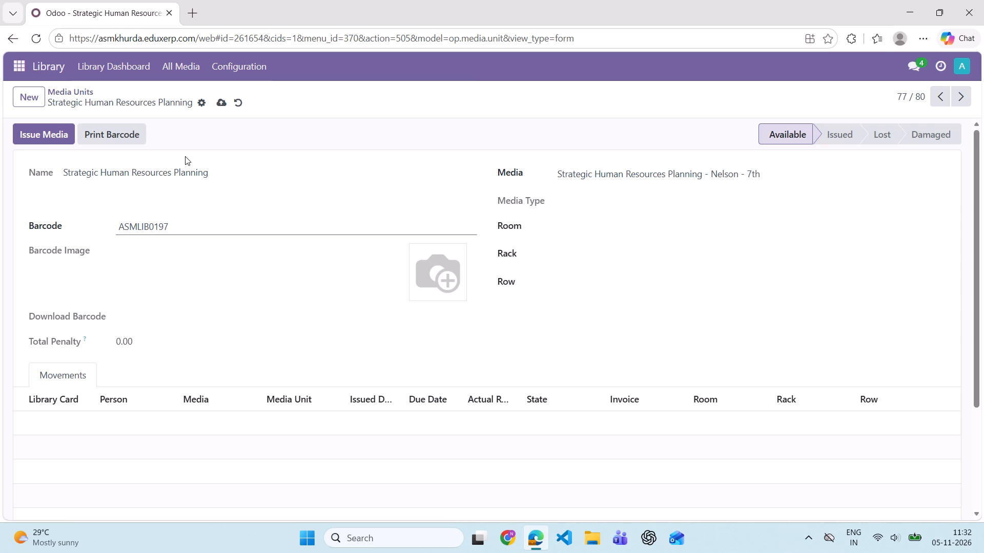
click(185, 156)
click(179, 231)
key(1)
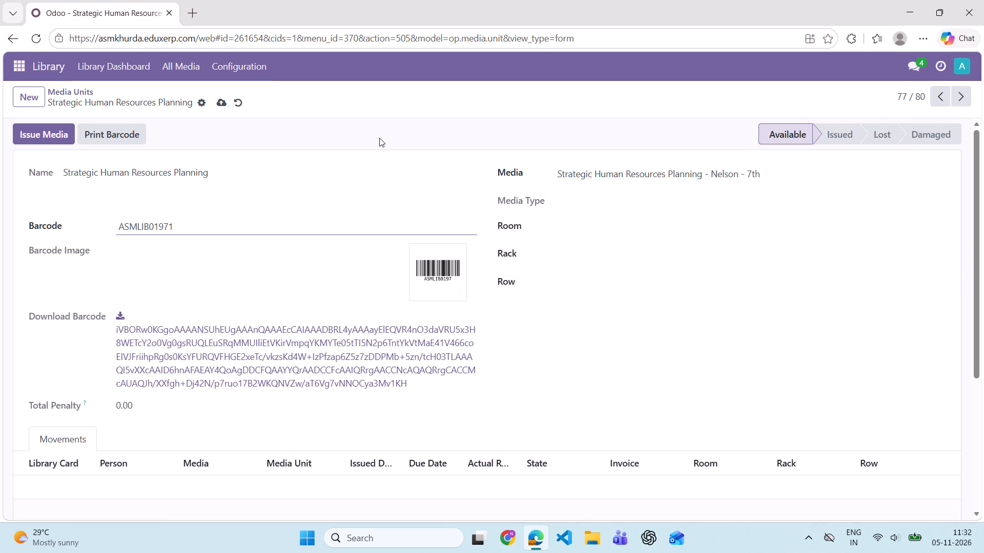
click(366, 120)
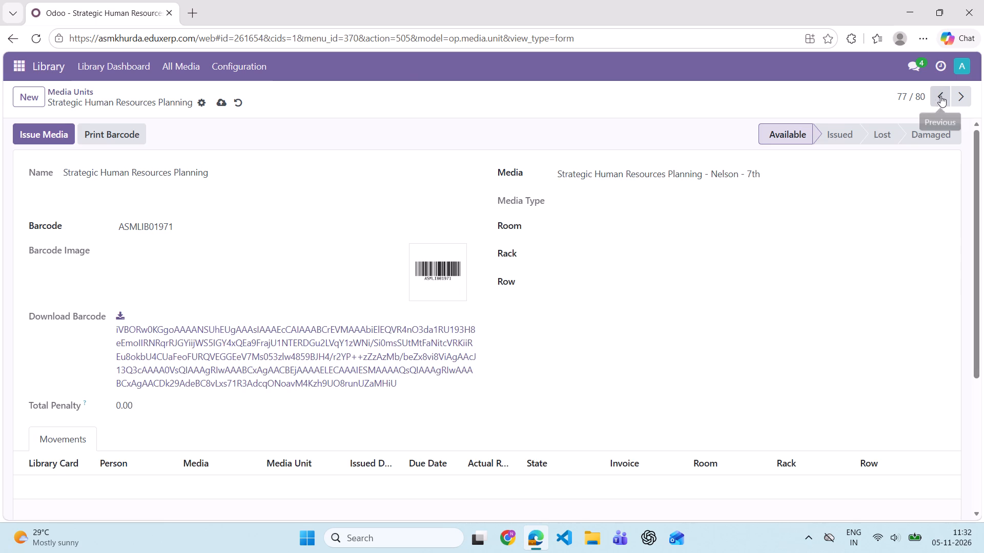
click(967, 94)
Regenerate this unit's barcode image by removing and re-entering the last digit of ASMLIB01972, and advance to the next unit.
click(187, 228)
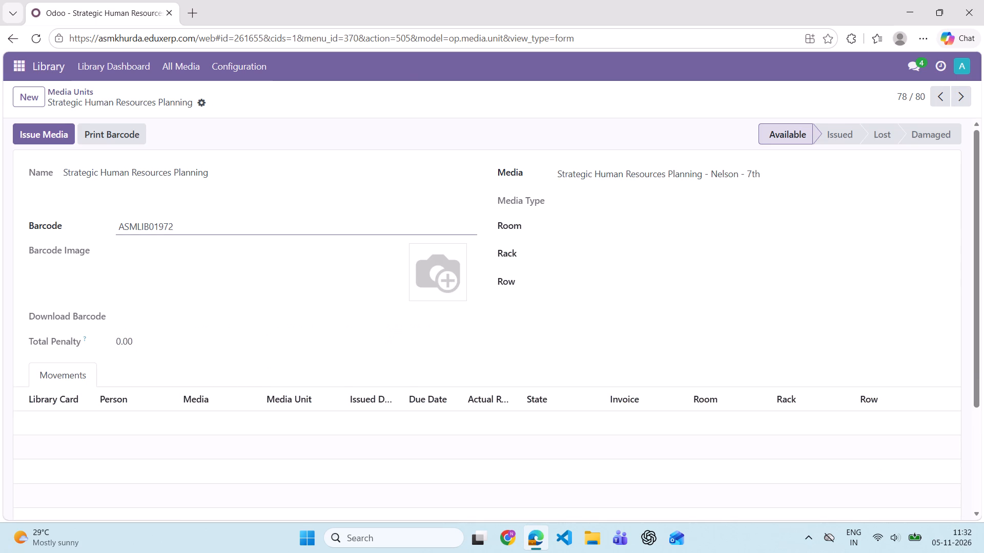
key(BackSpace)
click(202, 143)
click(191, 227)
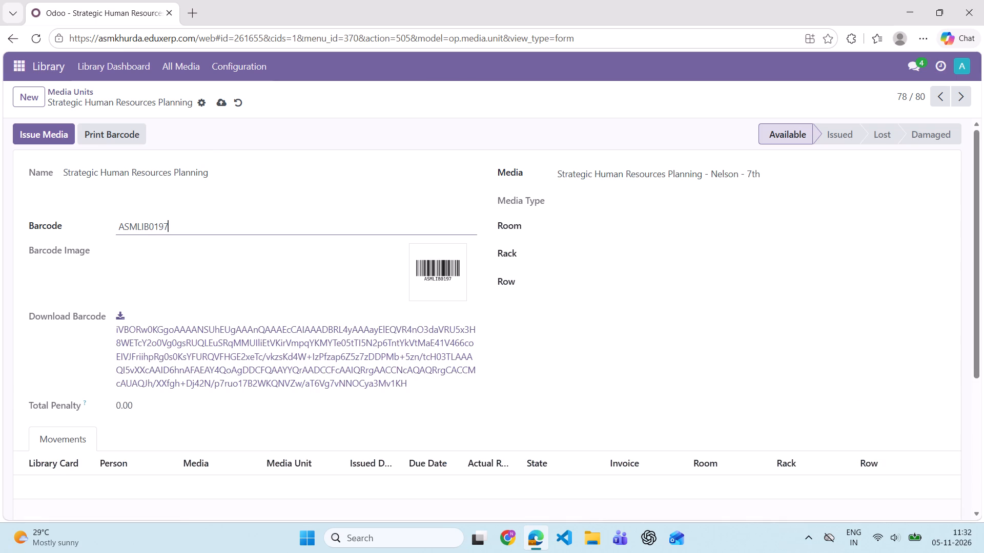
key(2)
click(961, 97)
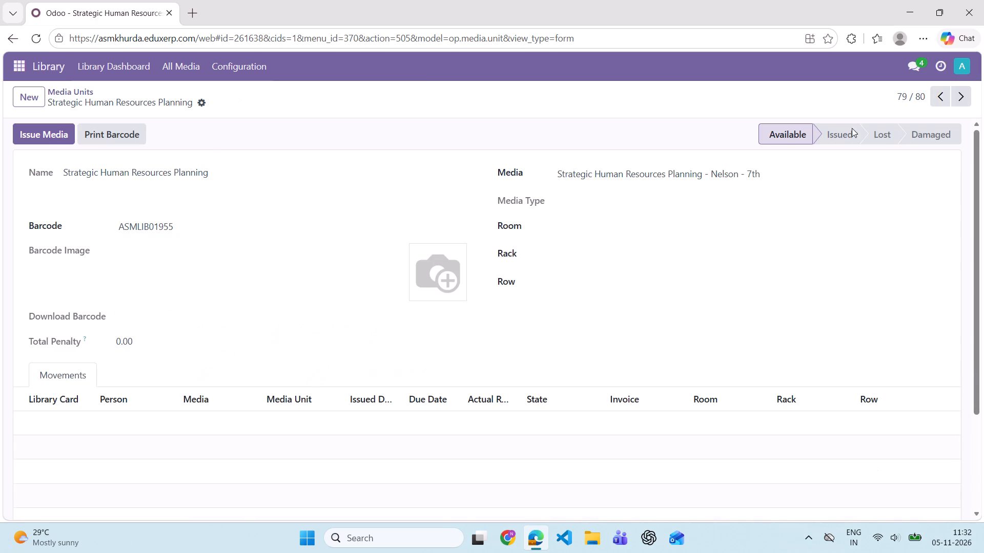
Regenerate this unit's barcode image by removing and re-entering the last digit of ASMLIB01955, and advance to the next unit.
click(182, 229)
key(BackSpace)
click(214, 139)
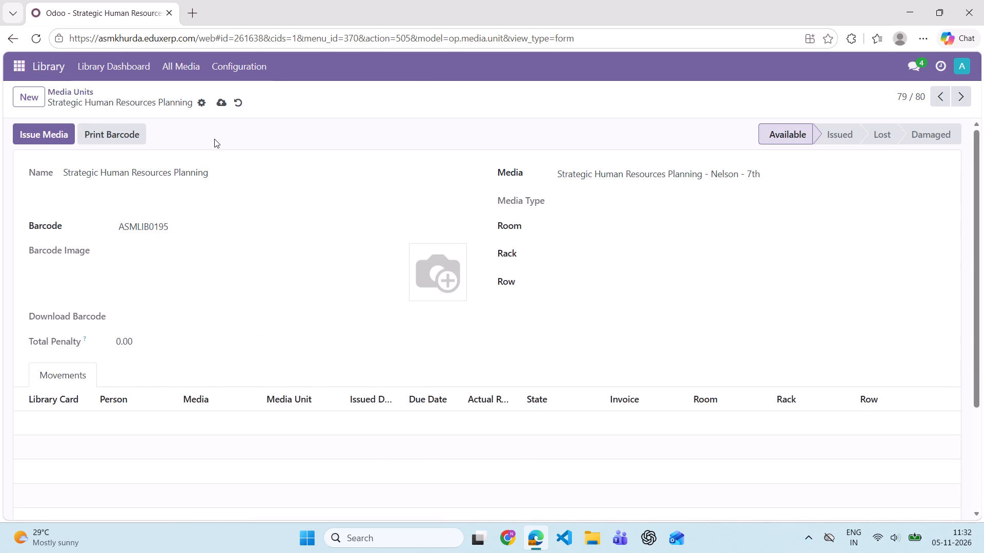
click(203, 224)
key(5)
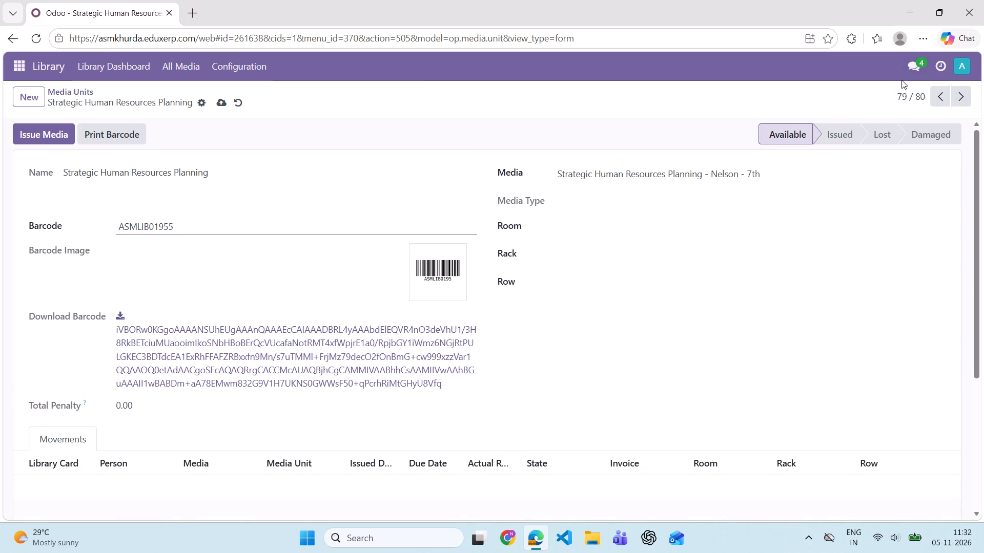
click(960, 95)
Regenerate this unit's barcode image by removing and re-entering the last digit of ASMLIB01956, and advance to the next unit.
click(264, 237)
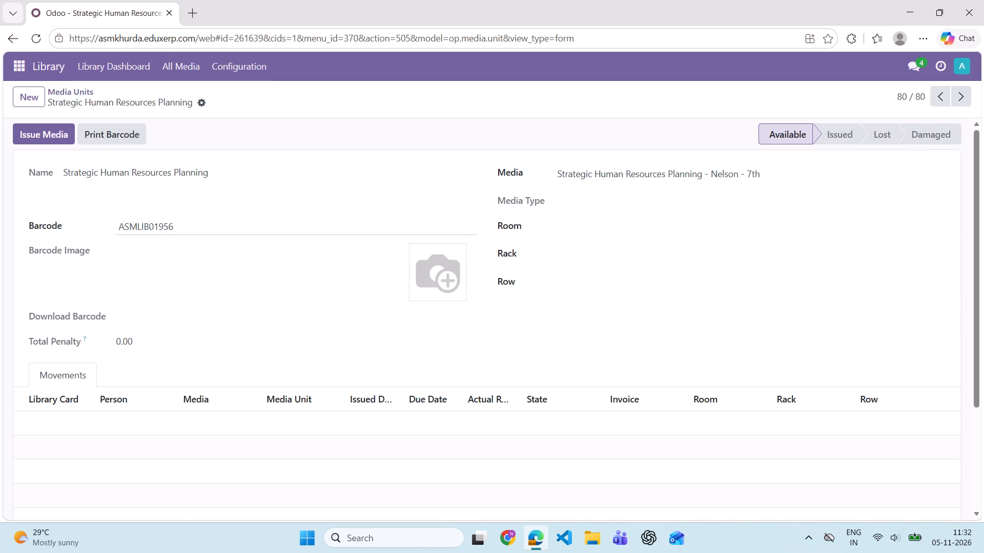
click(269, 227)
key(BackSpace)
click(221, 137)
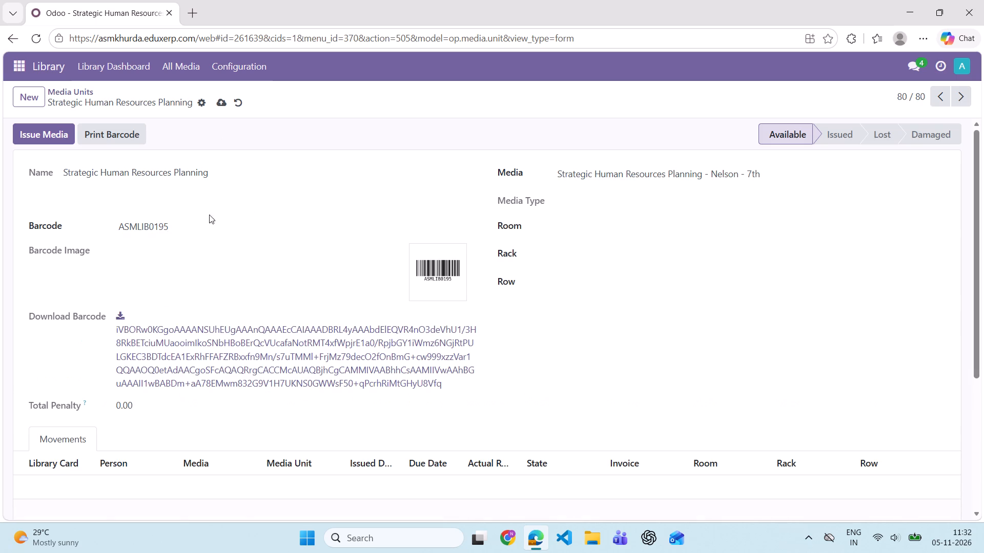
click(206, 222)
key(6)
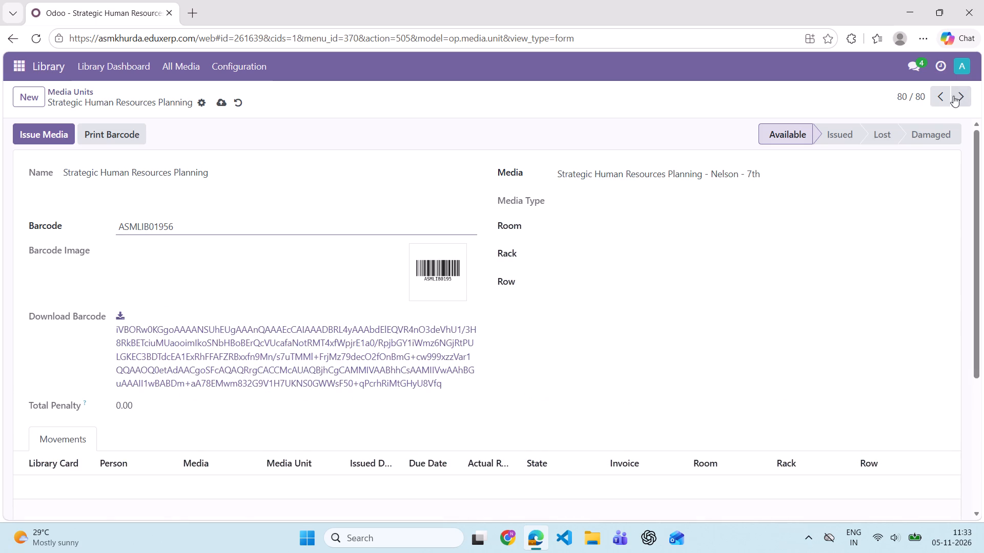
click(962, 98)
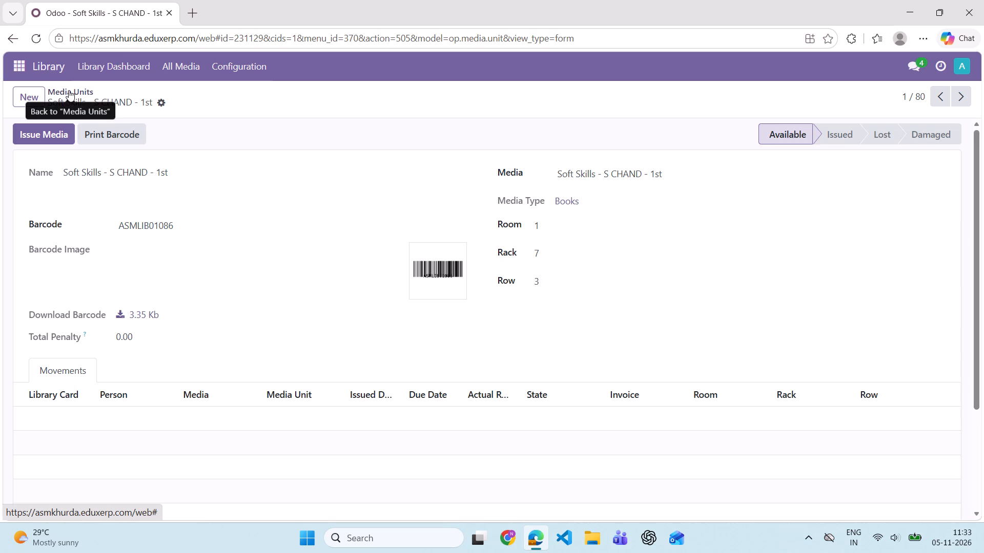
Regenerate the Soft Skills unit's barcode image by removing and re-entering the last digit of ASMLIB01086, and advance to the next unit.
click(201, 221)
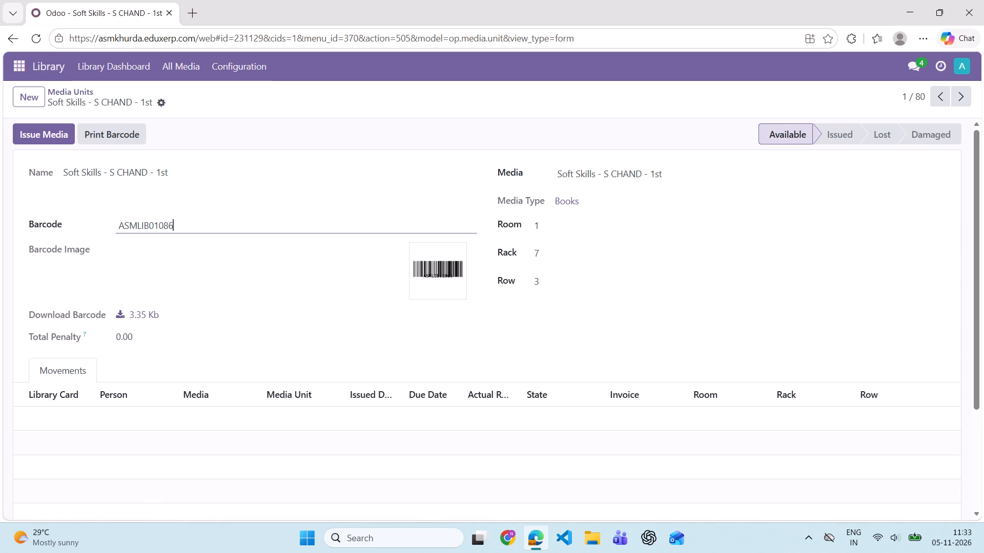
key(BackSpace)
click(211, 136)
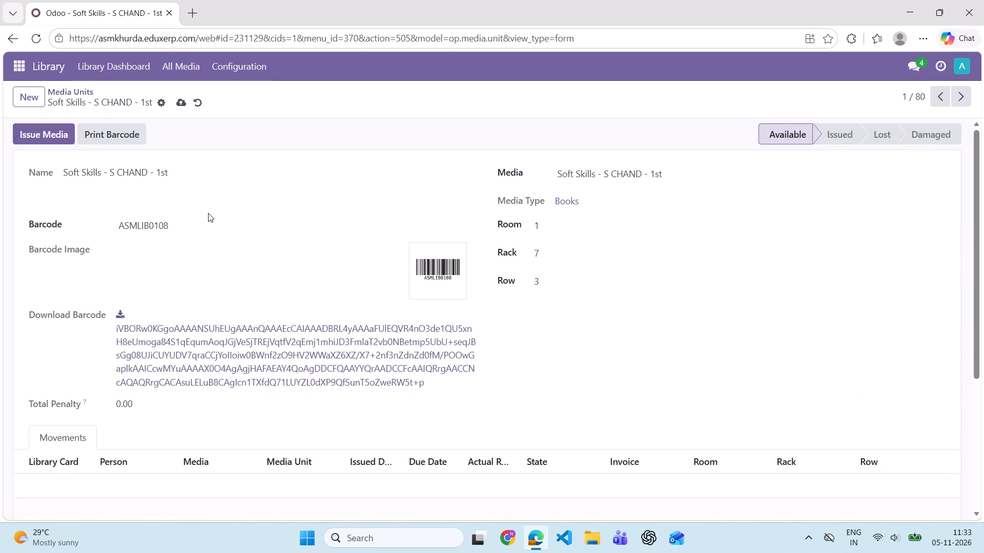
click(207, 221)
key(6)
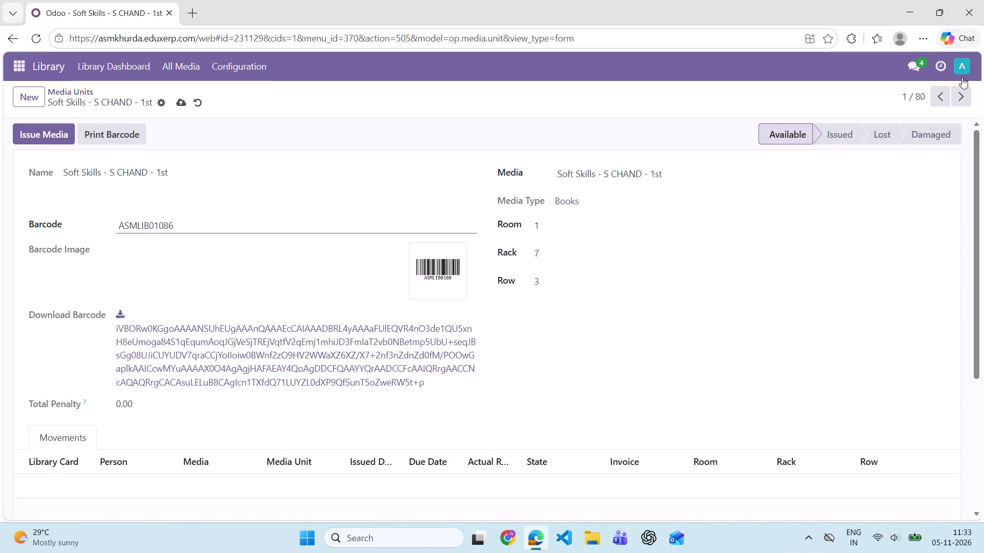
click(961, 94)
Regenerate the Specialized Accounting unit's barcode image by removing and re-entering the last digit of ASMLIB01284, and advance to the next unit.
click(199, 230)
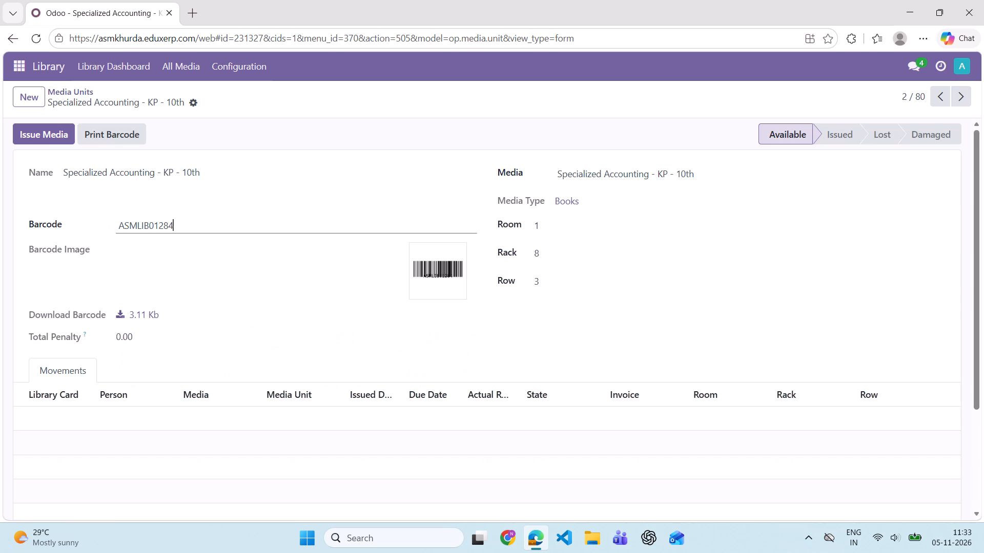
key(BackSpace)
click(193, 125)
click(180, 221)
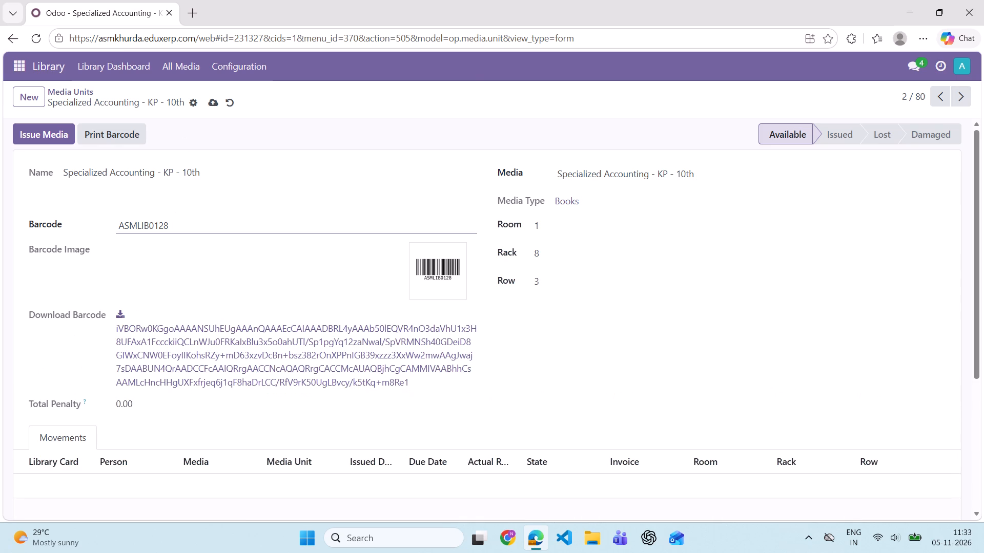
key(4)
click(970, 100)
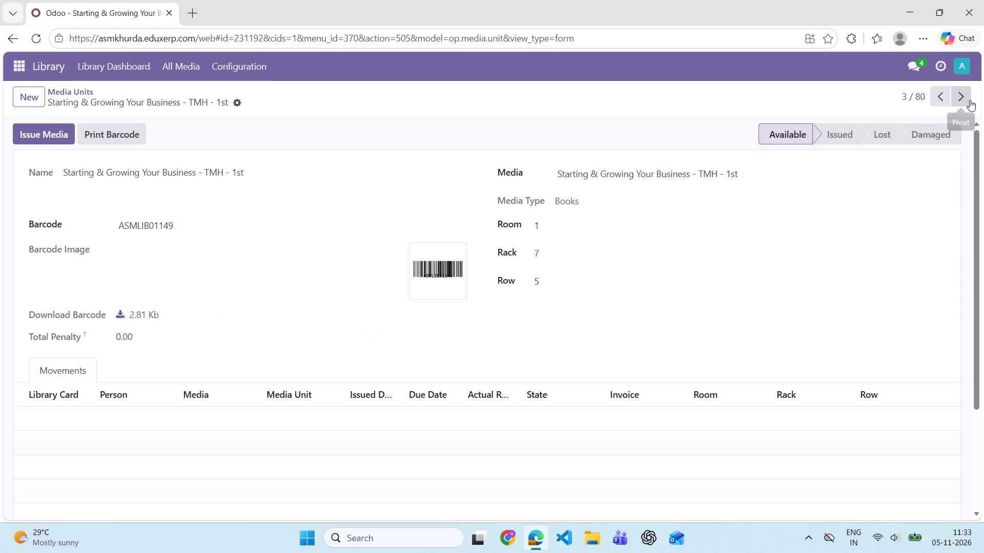
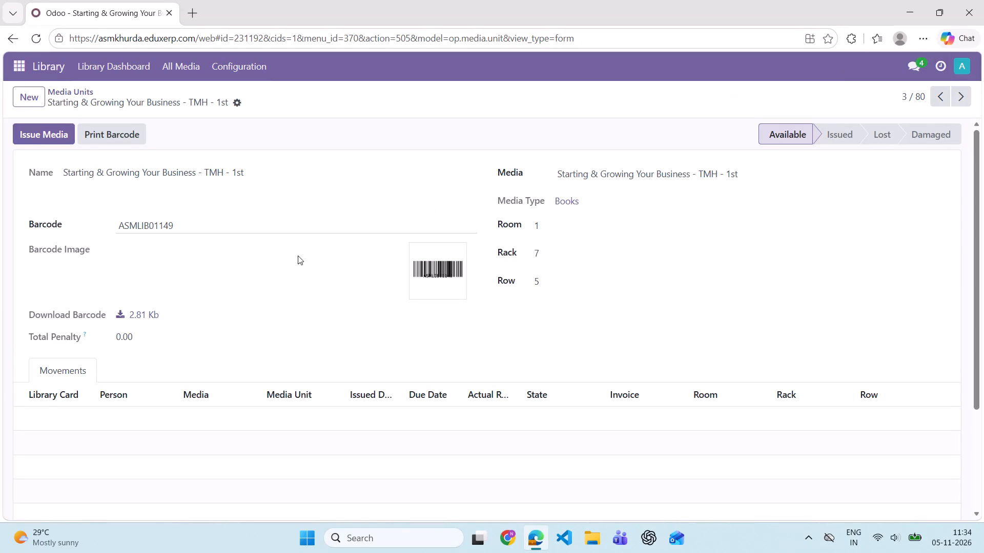
Regenerate the Starting & Growing Your Business unit's barcode image by removing and re-entering the last digit of ASMLIB01149, and advance to the next unit.
click(193, 225)
key(BackSpace)
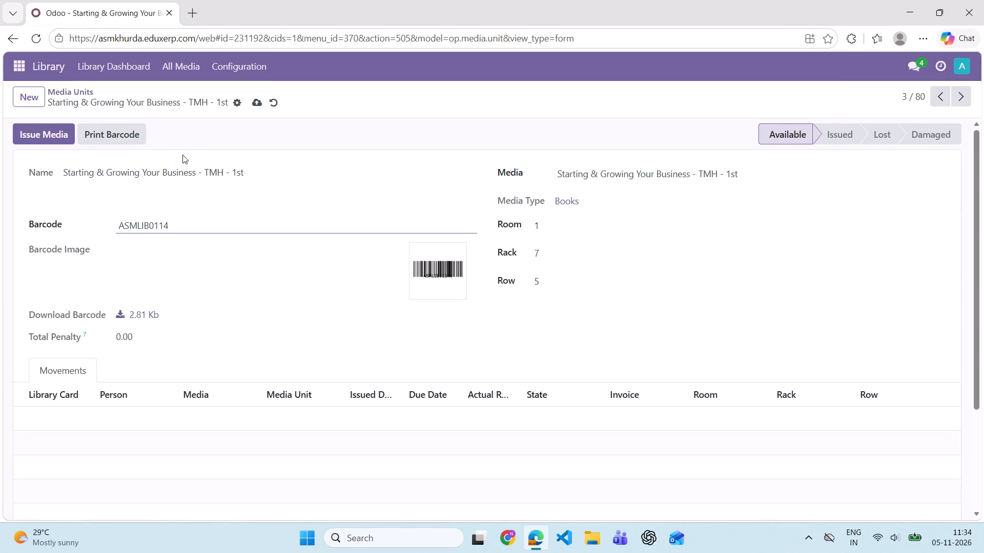
click(195, 134)
click(188, 220)
key(9)
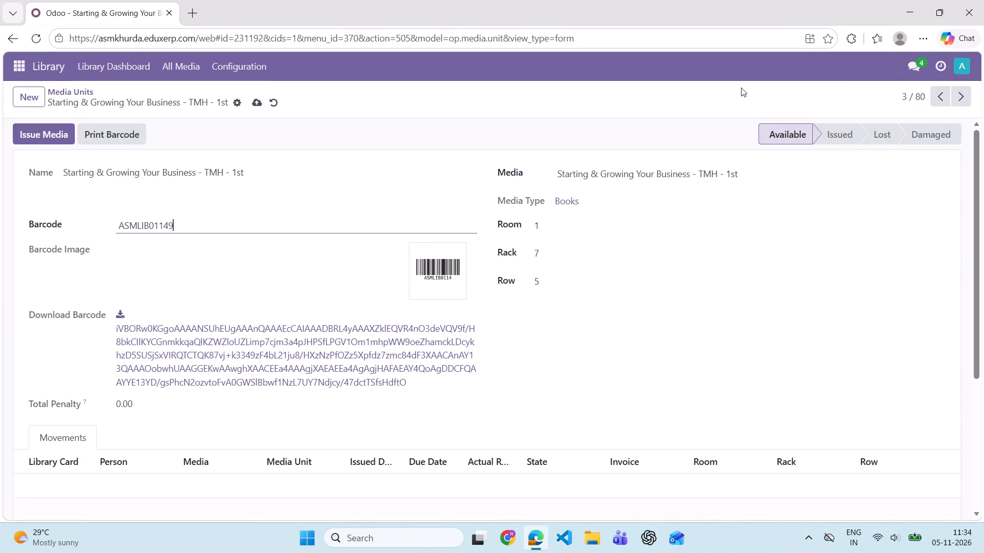
click(961, 95)
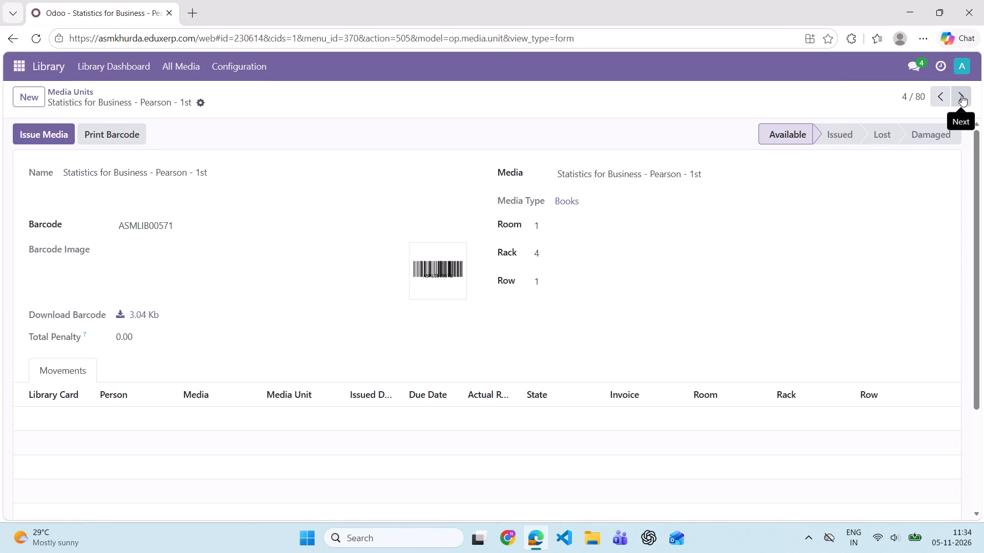
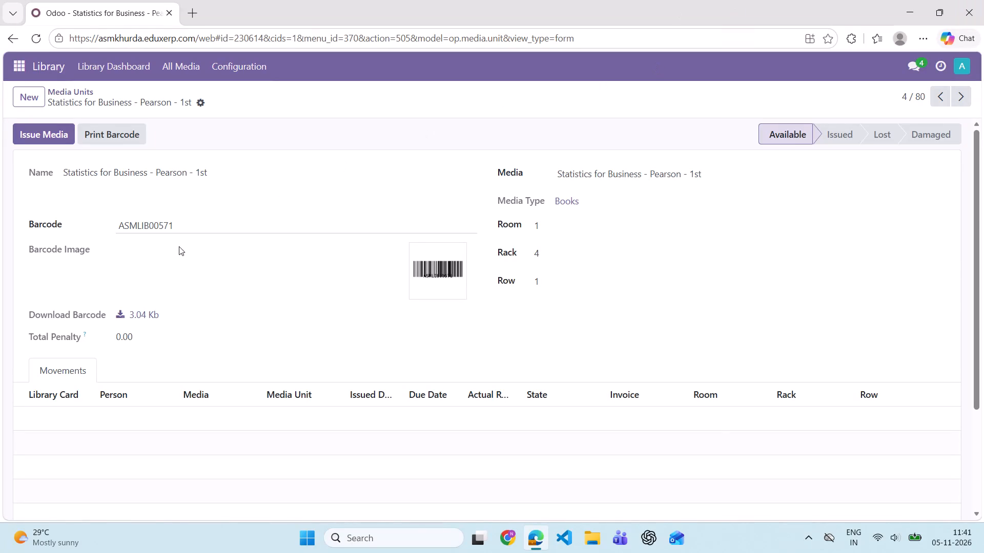
Regenerate the Statistics for Business unit's barcode image by removing and re-entering the last digit of ASMLIB00571, and advance to the next unit.
click(186, 217)
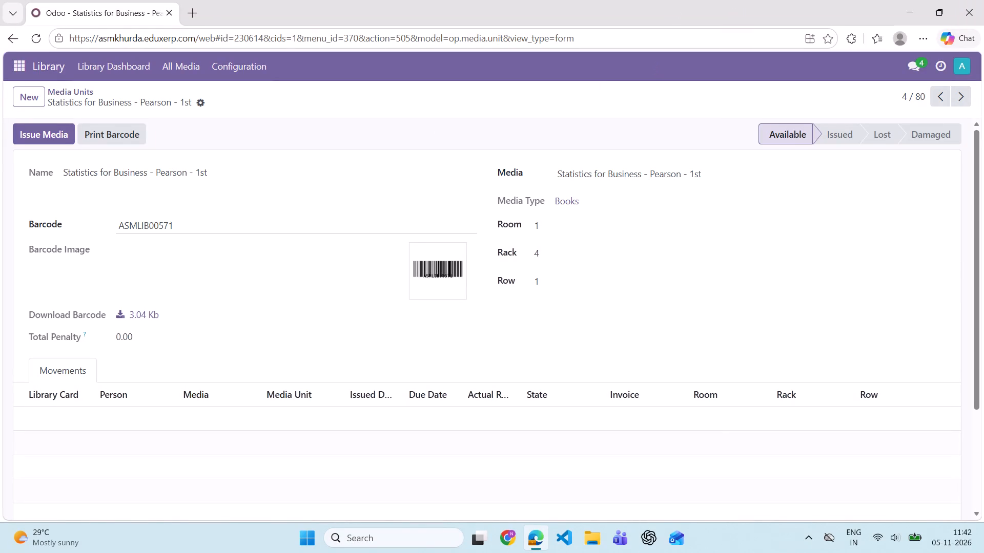
click(185, 223)
key(BackSpace)
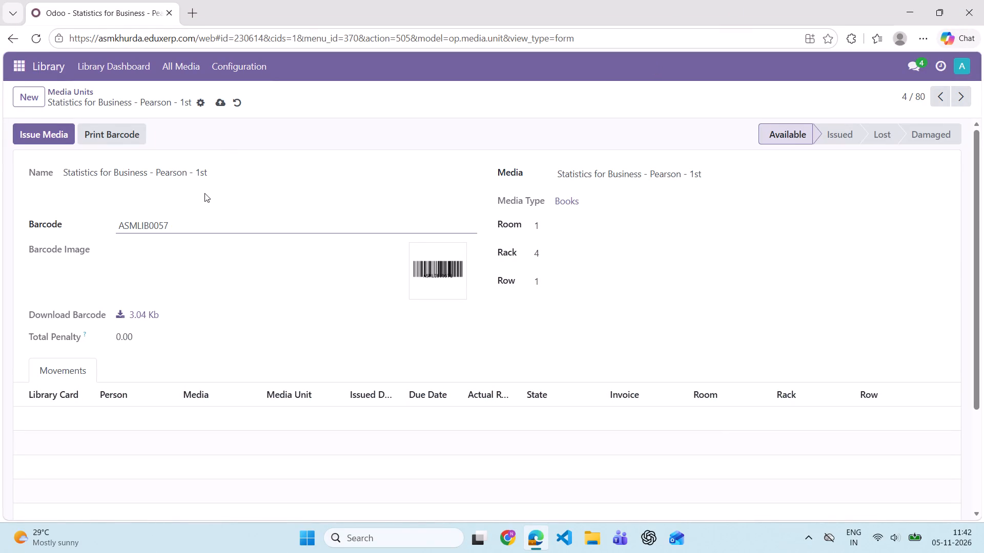
click(228, 133)
click(207, 225)
key(1)
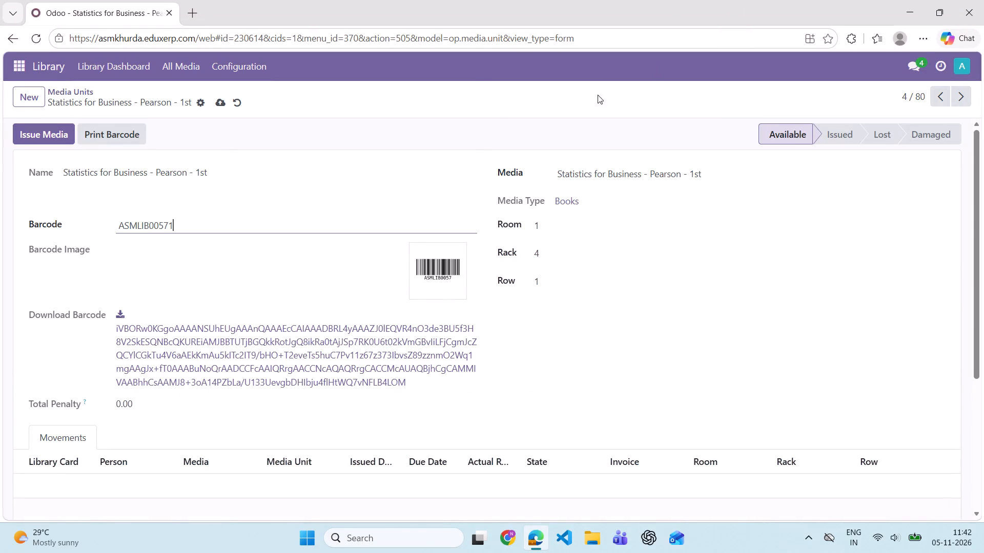
click(962, 99)
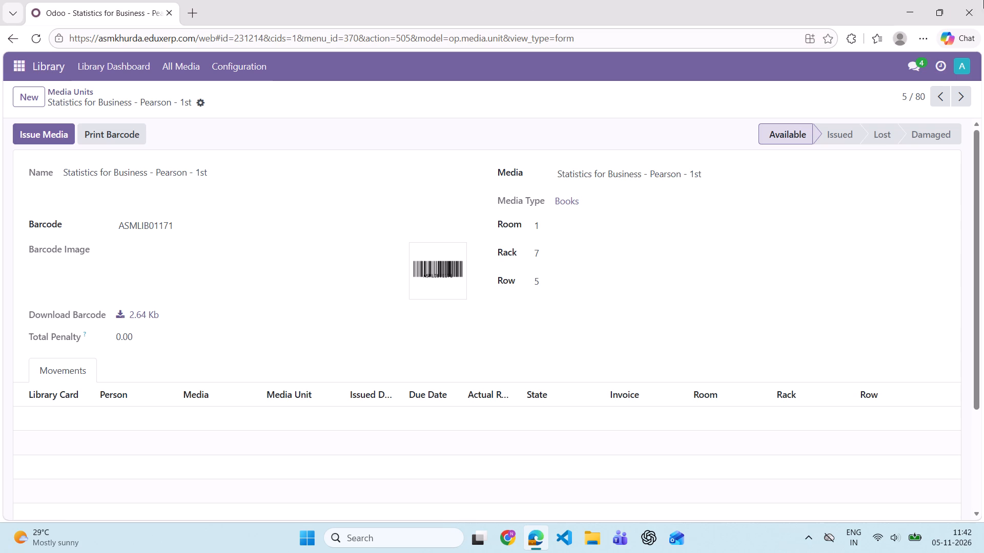
Regenerate the barcode image of the Statistics for Business unit ASMLIB01171 by removing and re-entering its last digit, and advance to the next unit.
click(181, 220)
key(BackSpace)
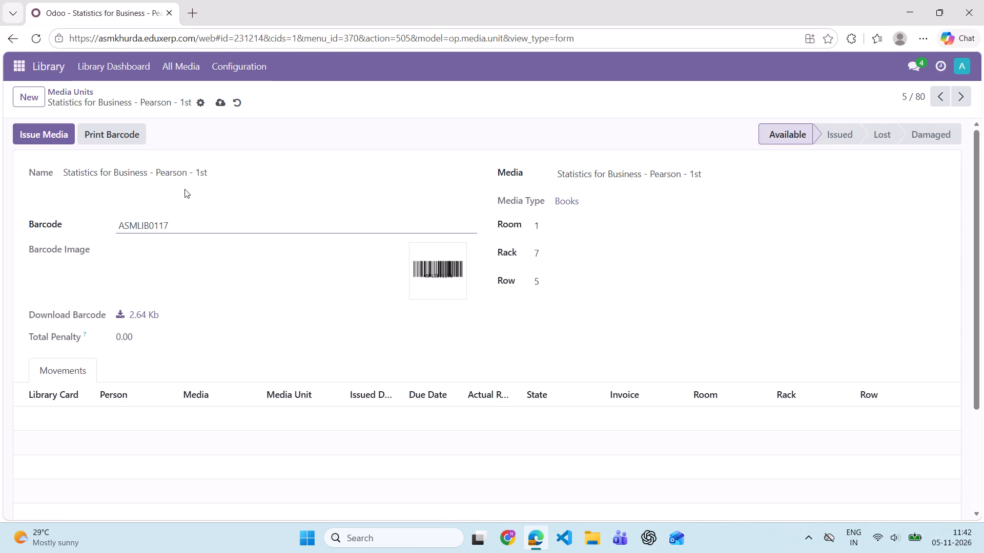
click(198, 143)
click(192, 218)
key(1)
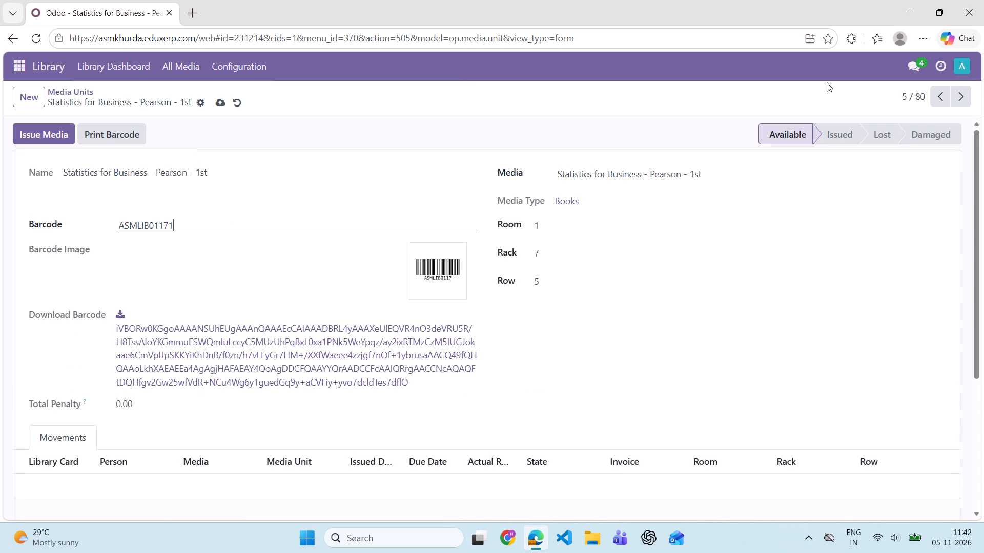
click(962, 102)
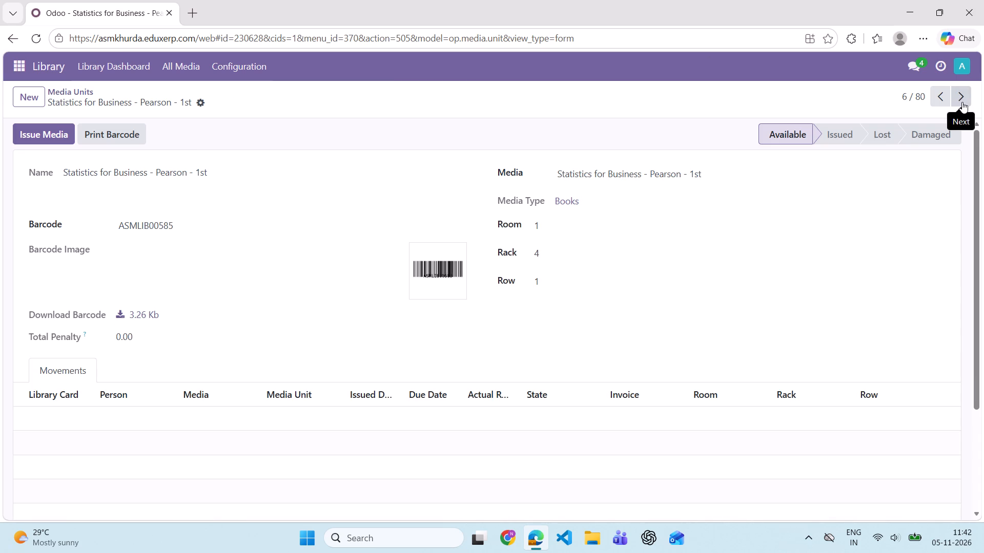
Regenerate the barcode image of the Statistics for Business unit ASMLIB00585 by removing and re-entering its last digit, and advance to the next unit.
click(203, 228)
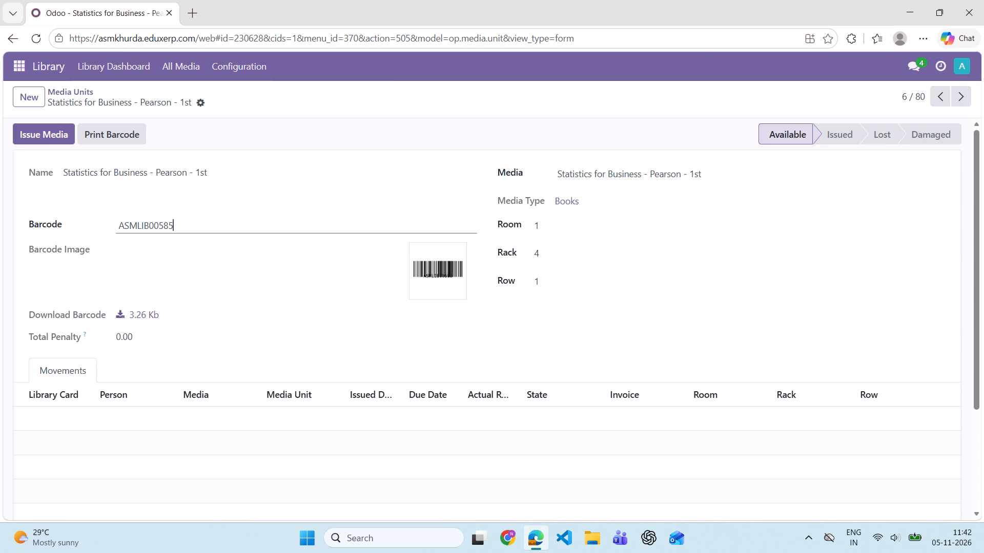
key(BackSpace)
click(211, 136)
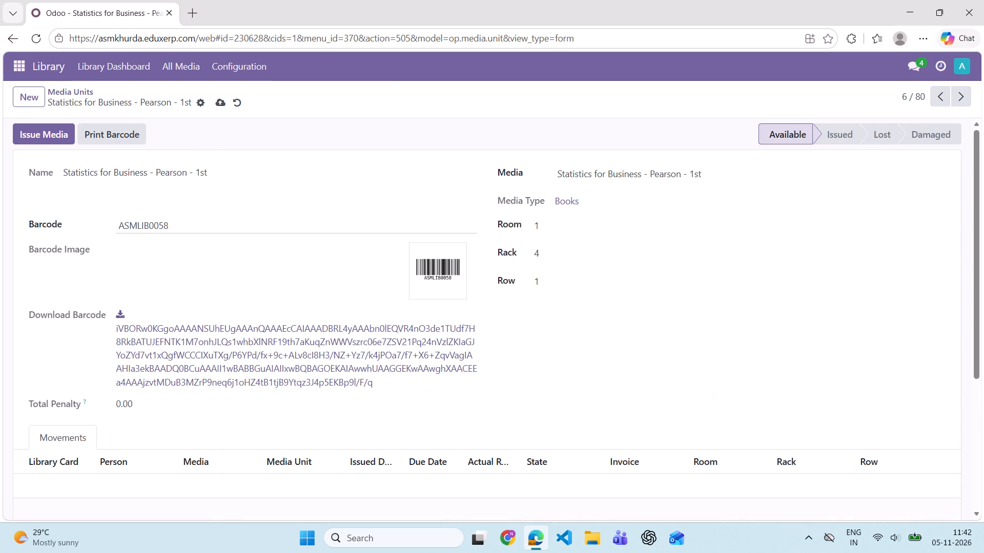
click(192, 230)
key(5)
click(969, 101)
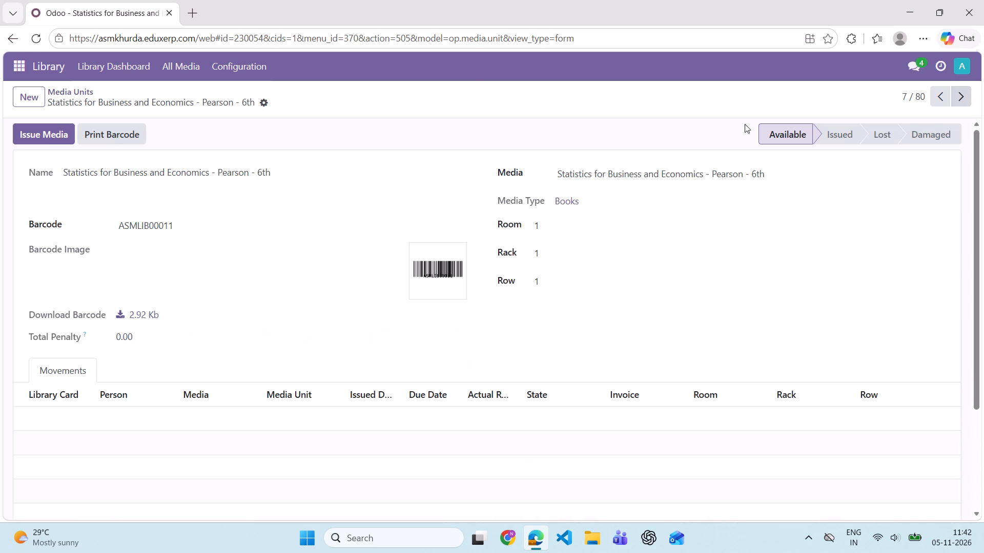
Regenerate the Statistics for Business and Economics unit's barcode image by removing and re-entering the last digit of ASMLIB00011, and advance to the next unit.
click(181, 223)
key(BackSpace)
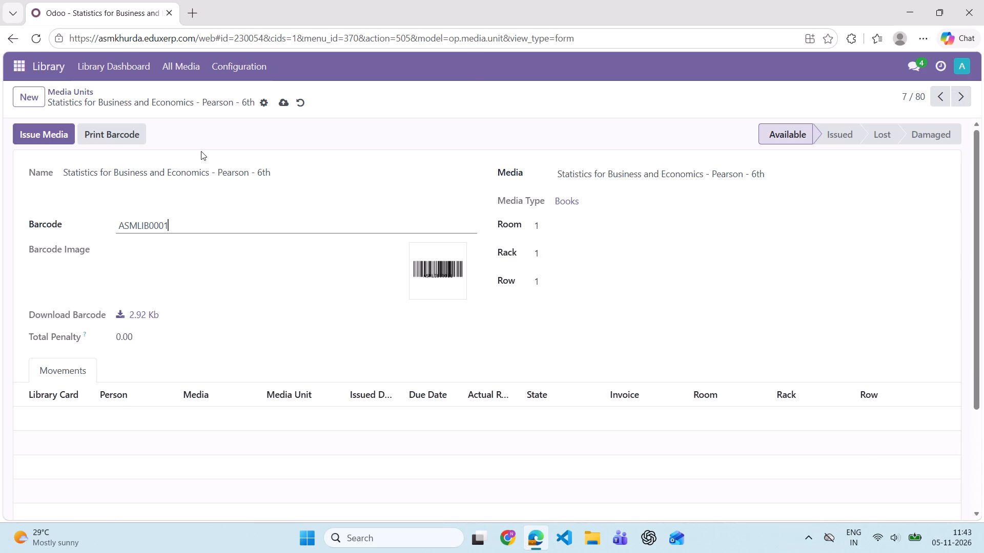
click(204, 143)
click(179, 224)
key(1)
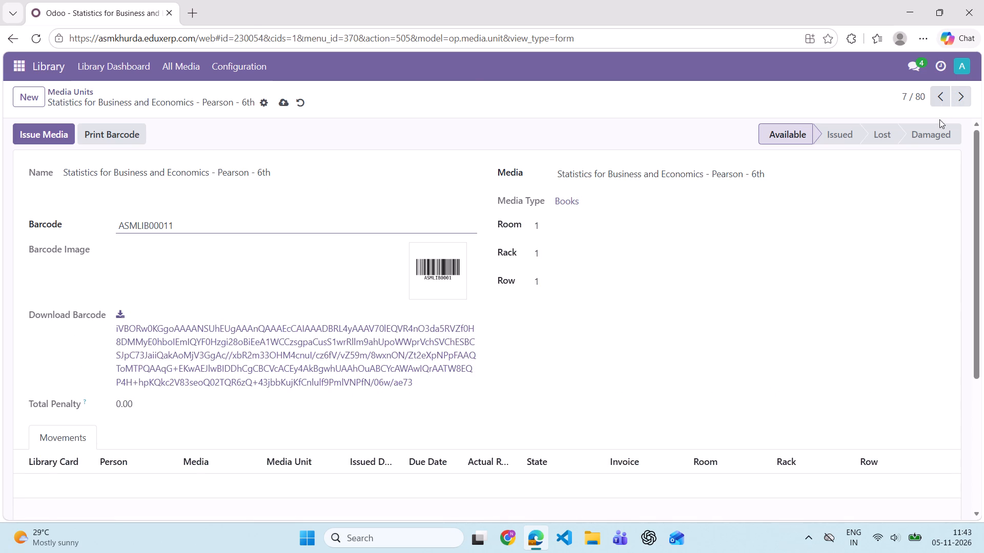
click(967, 101)
Generate the barcode image of the Statistics for Management unit ASMLIB03035 by removing and re-entering its last digit, and advance to the next unit.
click(203, 228)
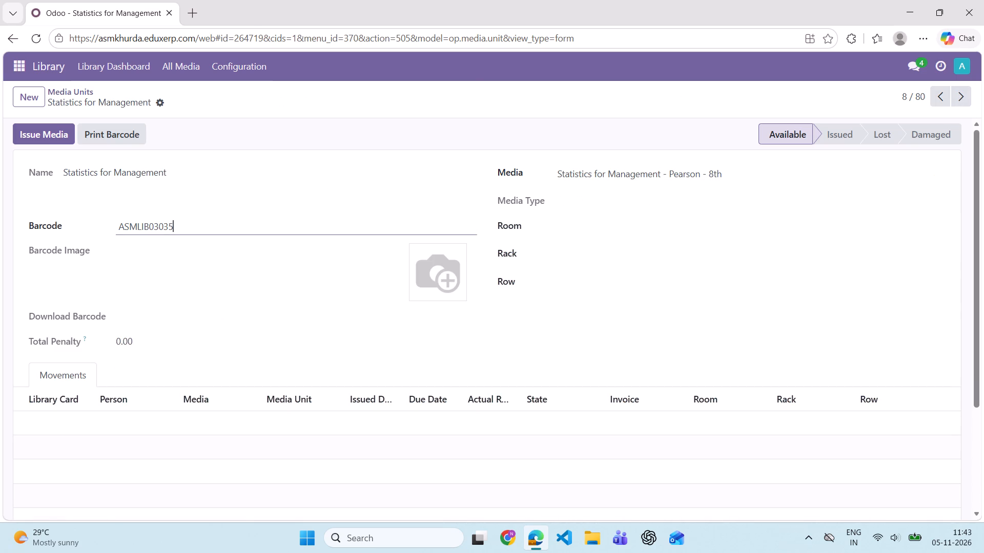
key(BackSpace)
click(213, 151)
click(190, 230)
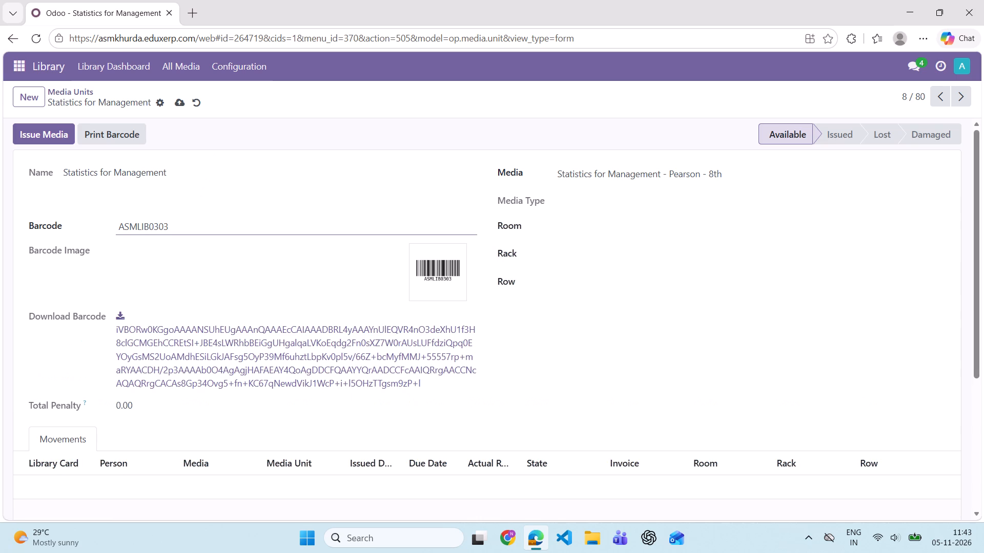
key(5)
click(959, 99)
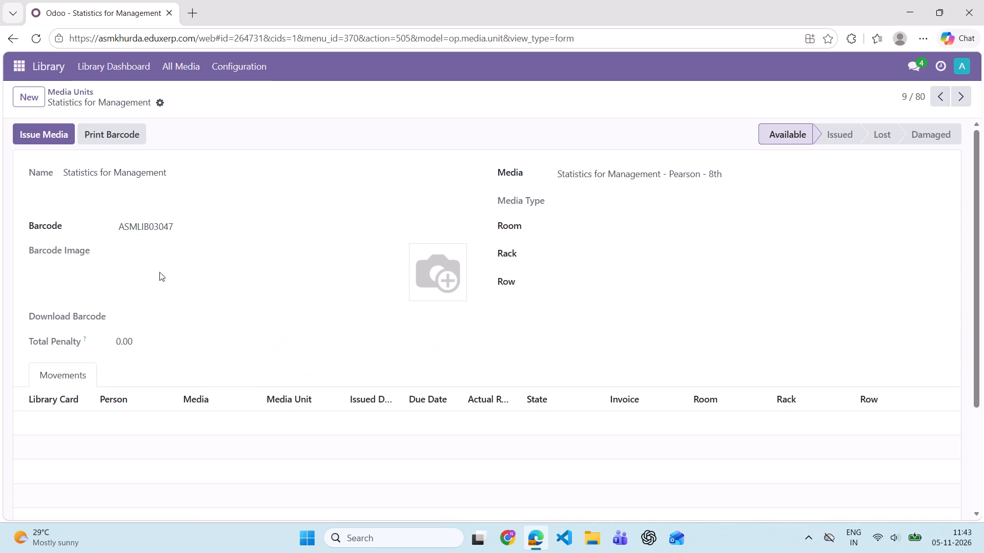
Generate the barcode image of the Statistics for Management unit ASMLIB03047 by removing and re-entering its last digit, and advance to the next unit.
click(188, 231)
key(BackSpace)
click(194, 148)
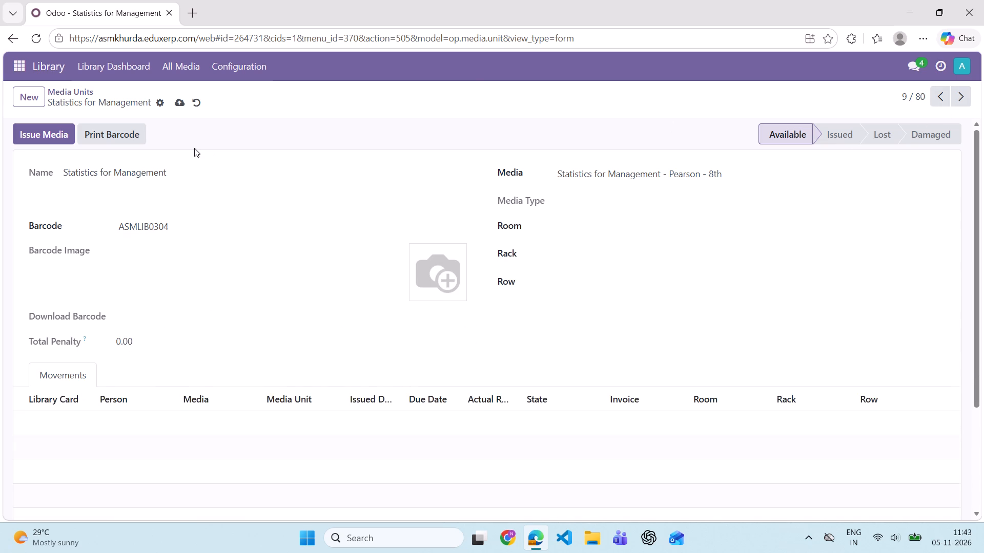
click(188, 224)
key(7)
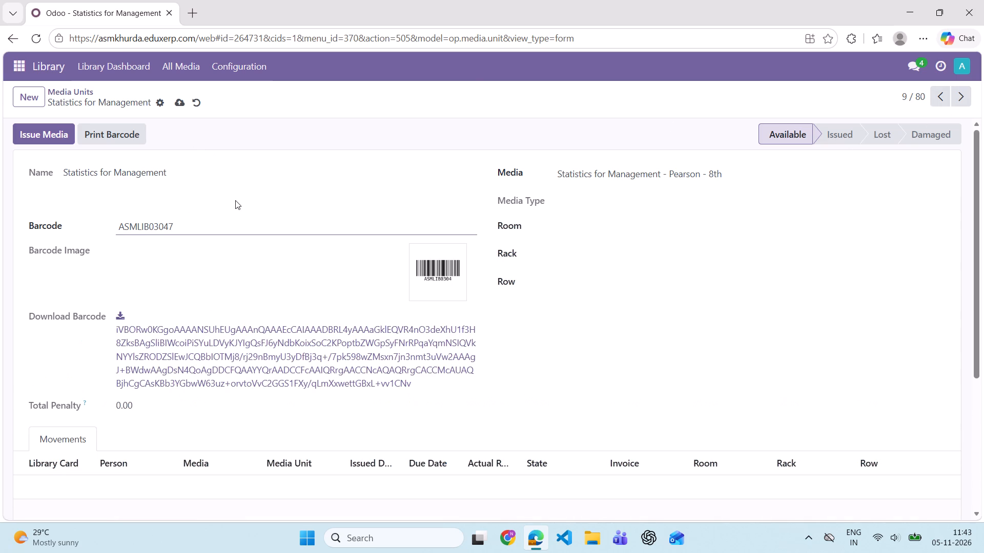
click(960, 99)
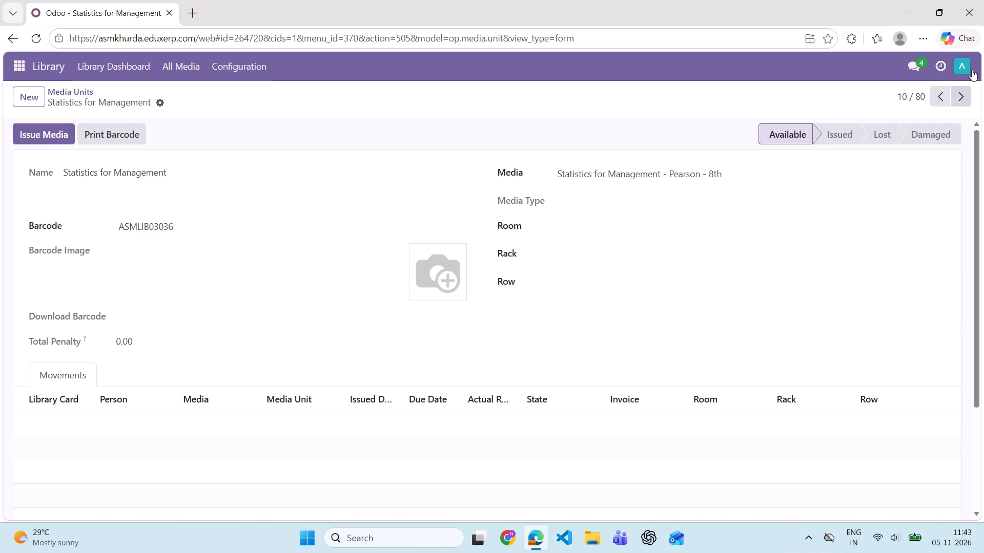
Generate the barcode image of the Statistics for Management unit ASMLIB03036 by removing and re-entering its last digit, and advance to the next unit.
click(196, 220)
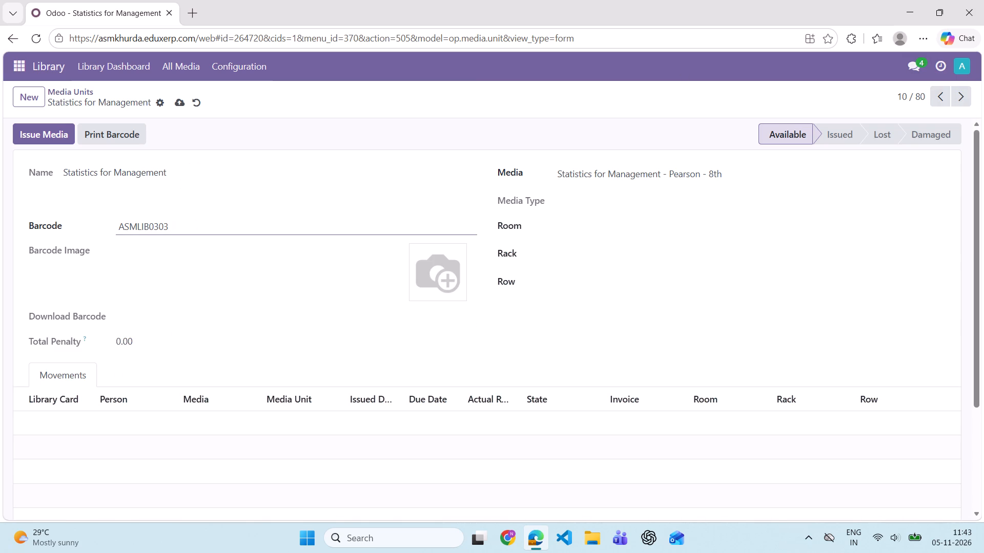
key(BackSpace)
click(210, 122)
click(186, 233)
key(6)
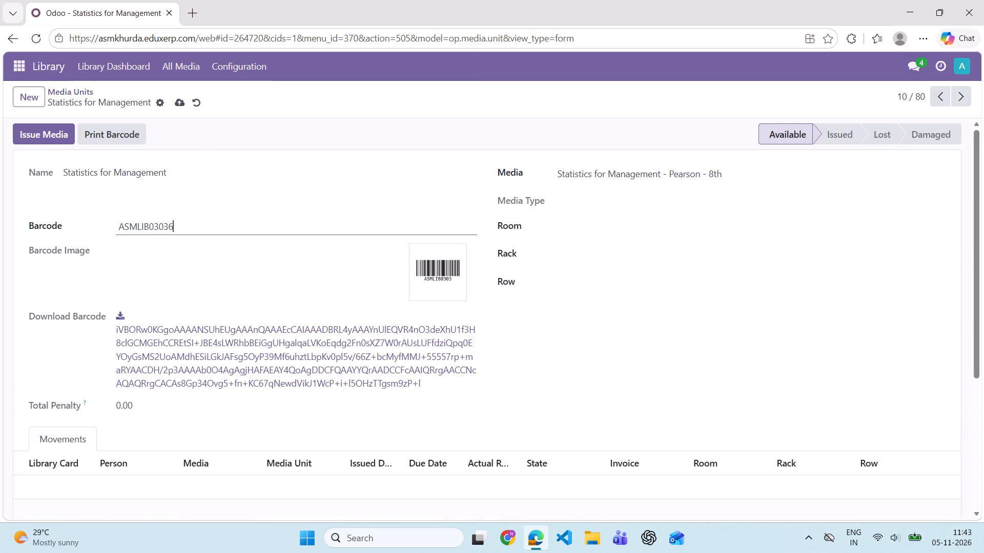
click(966, 97)
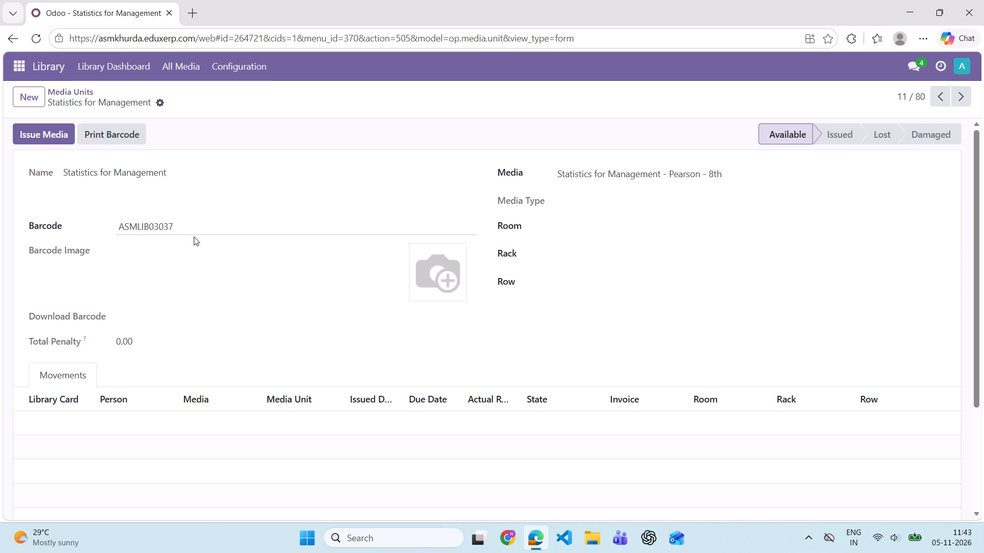
Generate the barcode image of the Statistics for Management unit ASMLIB03037 by removing and re-entering its last digit, and advance to the next unit.
click(190, 226)
key(BackSpace)
click(182, 144)
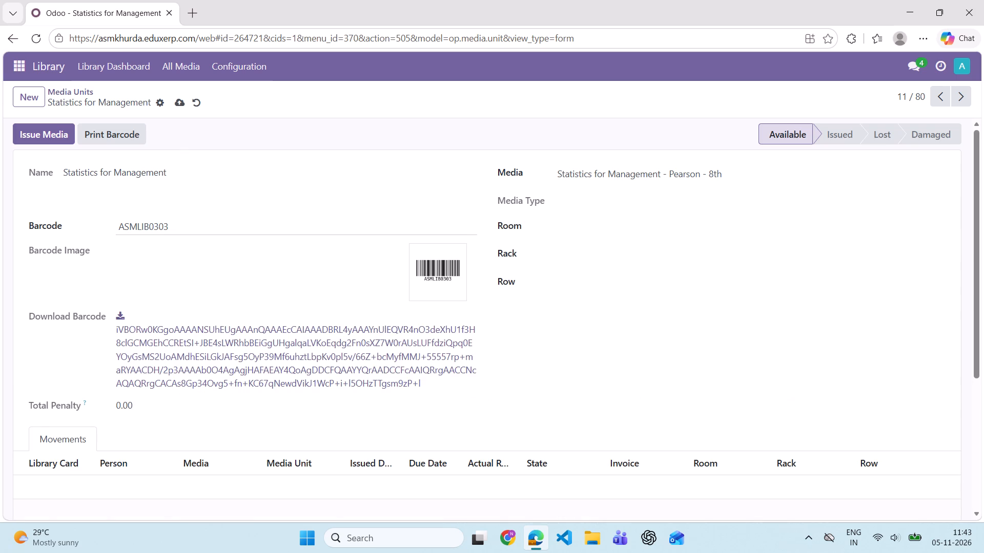
click(187, 233)
key(7)
click(962, 93)
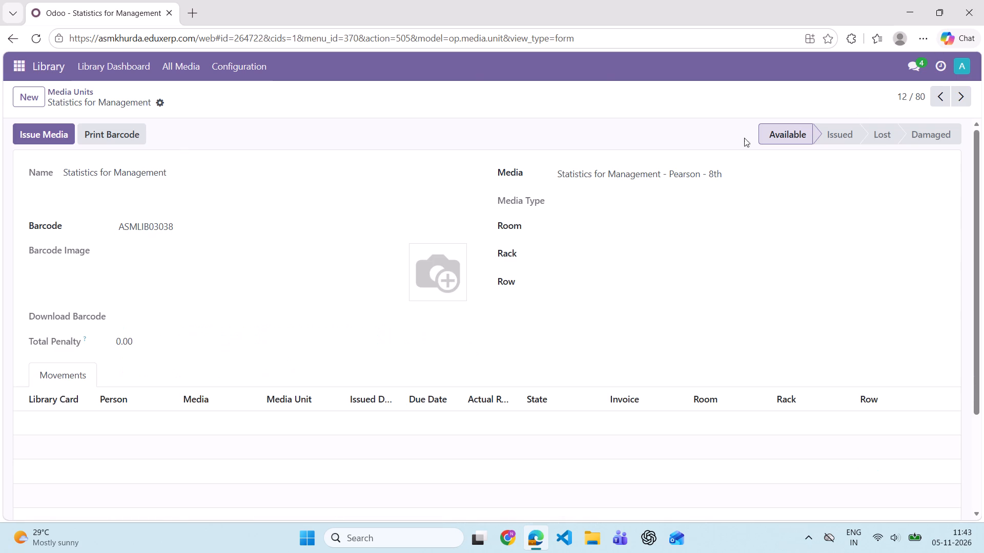
Generate the barcode image of the Statistics for Management unit ASMLIB03038 by removing and re-entering its last digit, and advance to the next unit.
click(243, 226)
key(BackSpace)
click(237, 143)
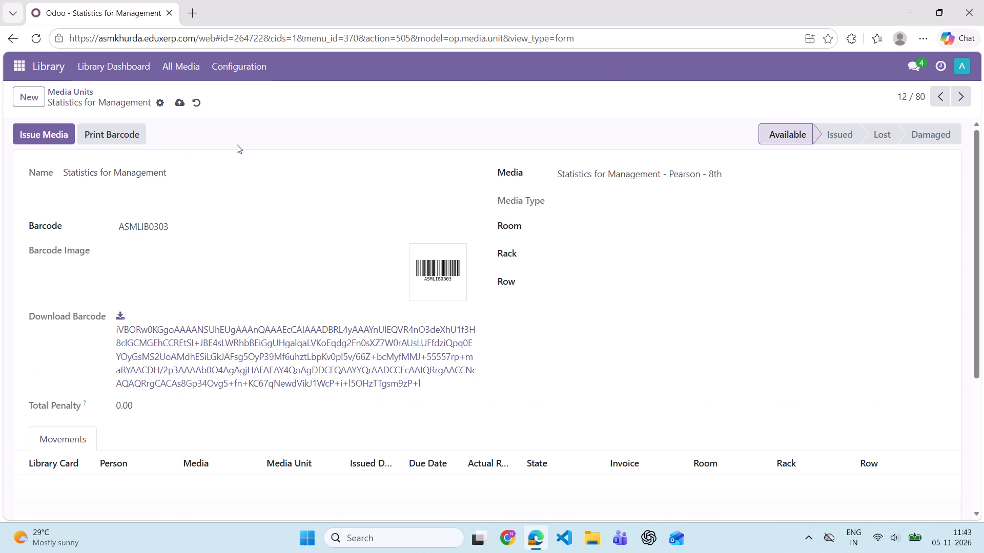
click(208, 224)
key(8)
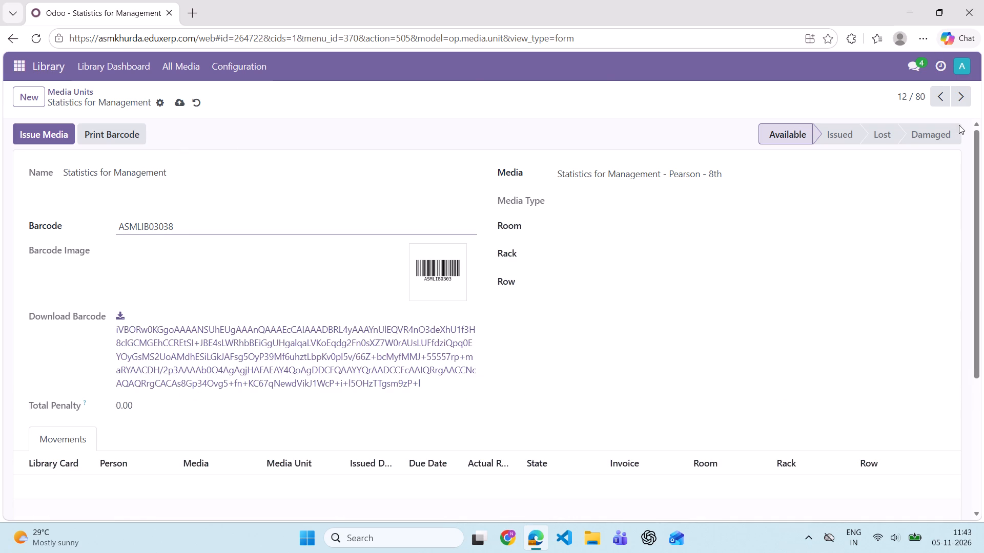
click(957, 100)
Generate the barcode image of the Statistics for Management unit ASMLIB03039 by removing and re-entering its last digit, and advance to the next unit.
click(213, 220)
key(BackSpace)
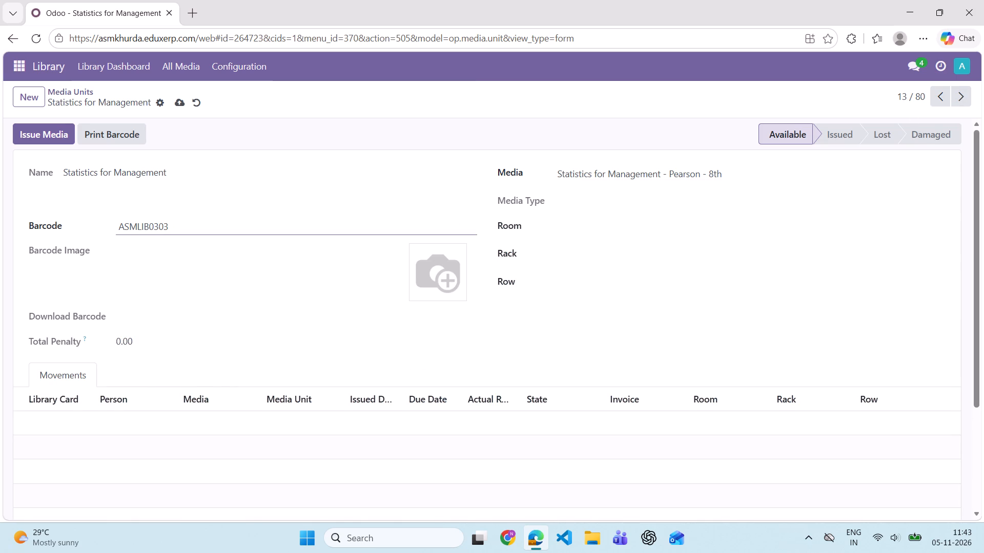
click(203, 139)
click(193, 228)
key(9)
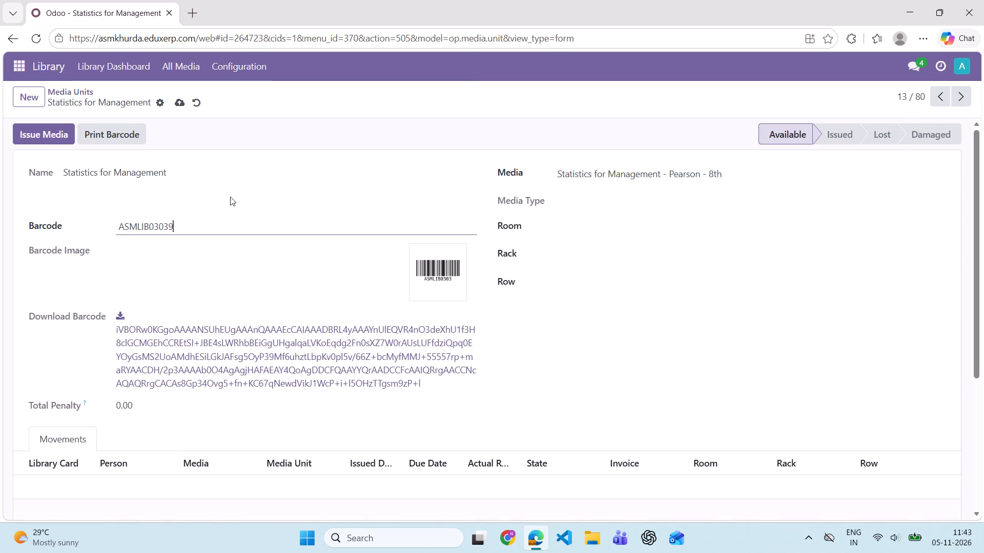
click(966, 98)
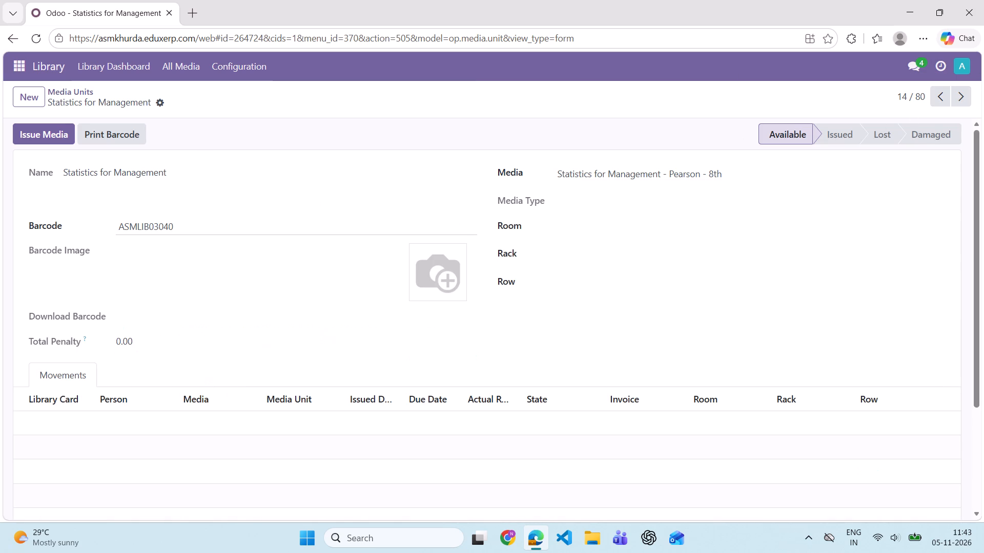
Generate the barcode image of the Statistics for Management unit ASMLIB03040 by removing and re-entering its last digit.
click(231, 232)
key(BackSpace)
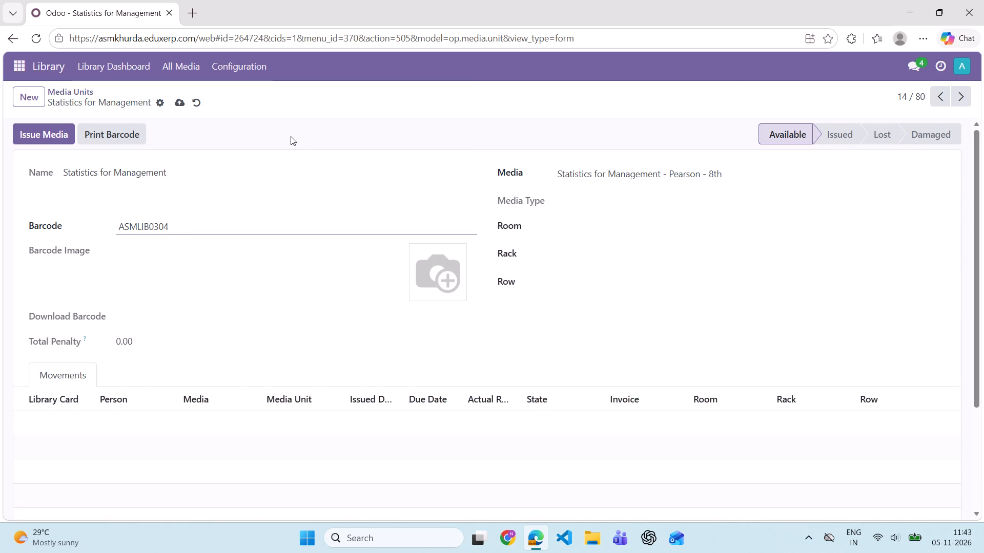
click(290, 134)
click(219, 228)
key(0)
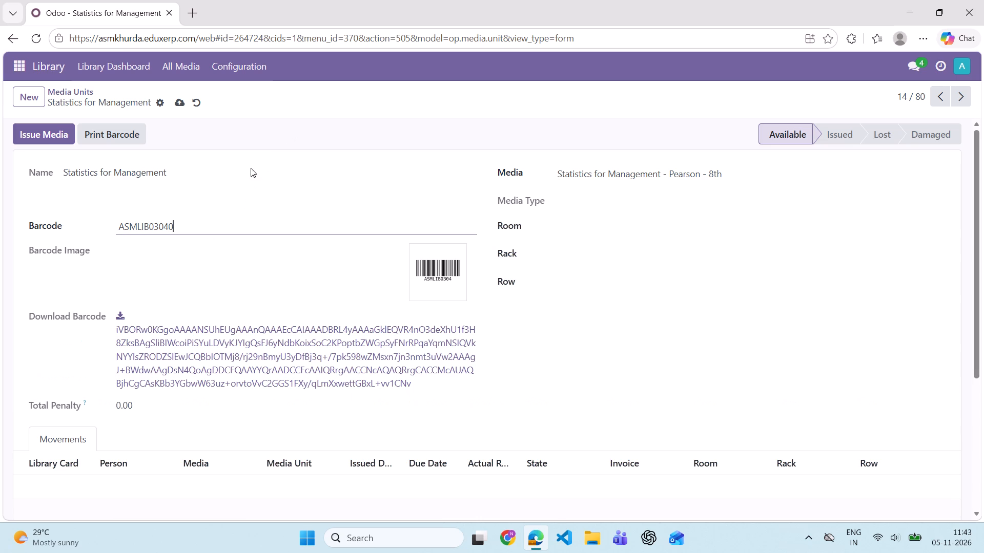
click(259, 117)
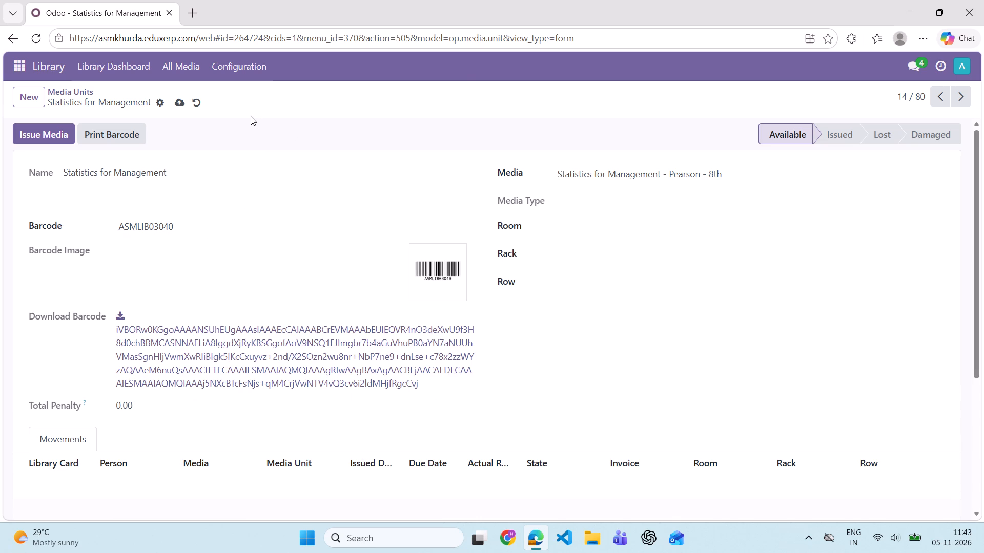
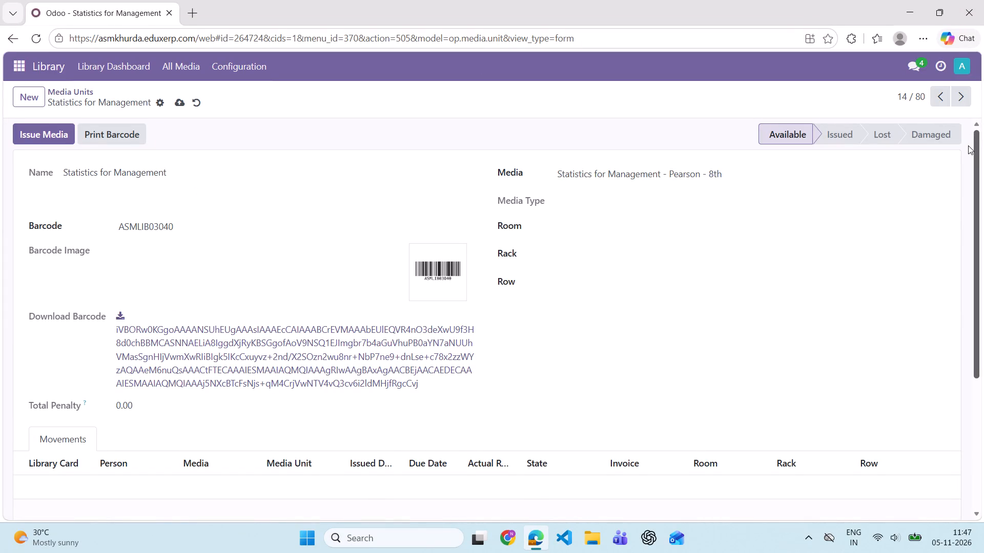
Advance to the next Statistics for Management unit, ASMLIB03041, and generate its barcode image by removing and re-entering the last digit.
click(968, 92)
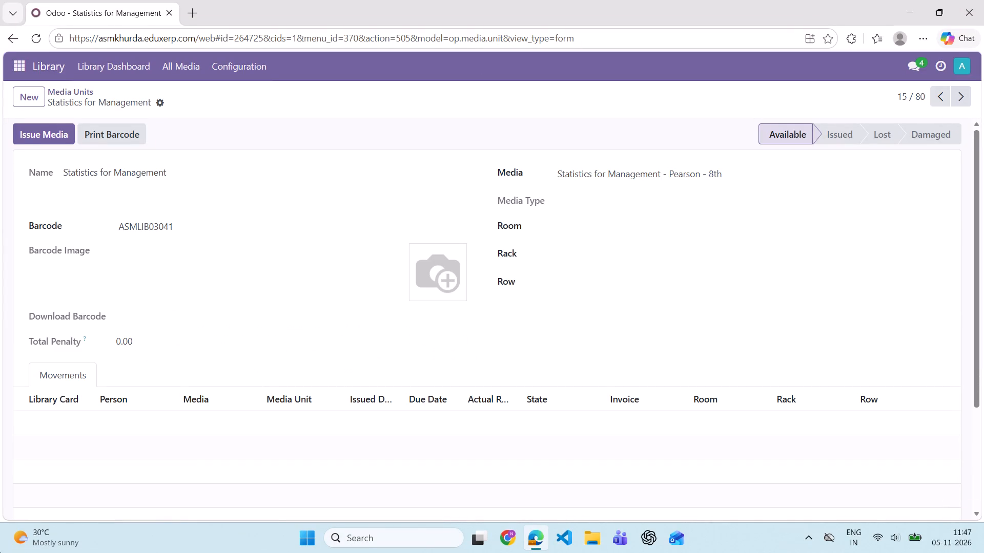
click(192, 222)
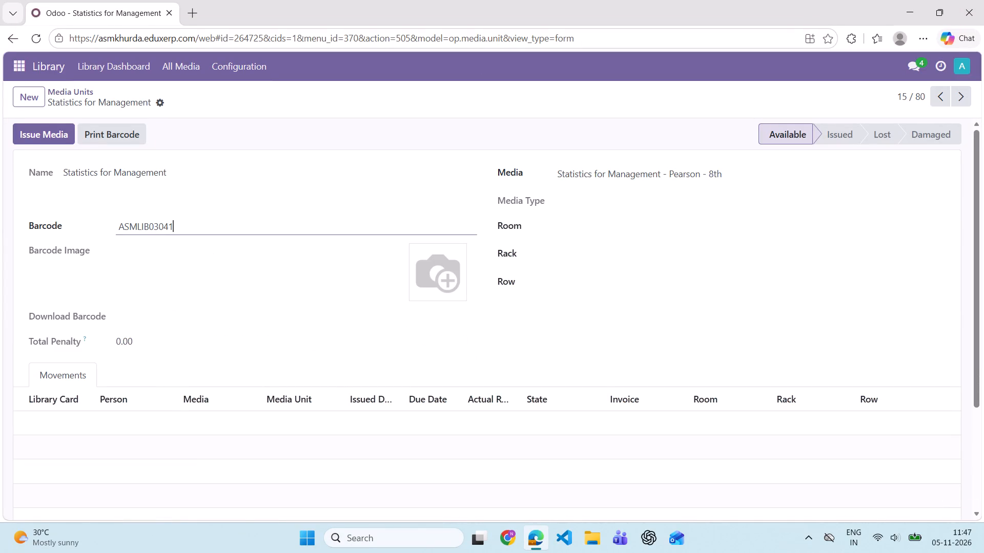
key(BackSpace)
drag(197, 133, 198, 139)
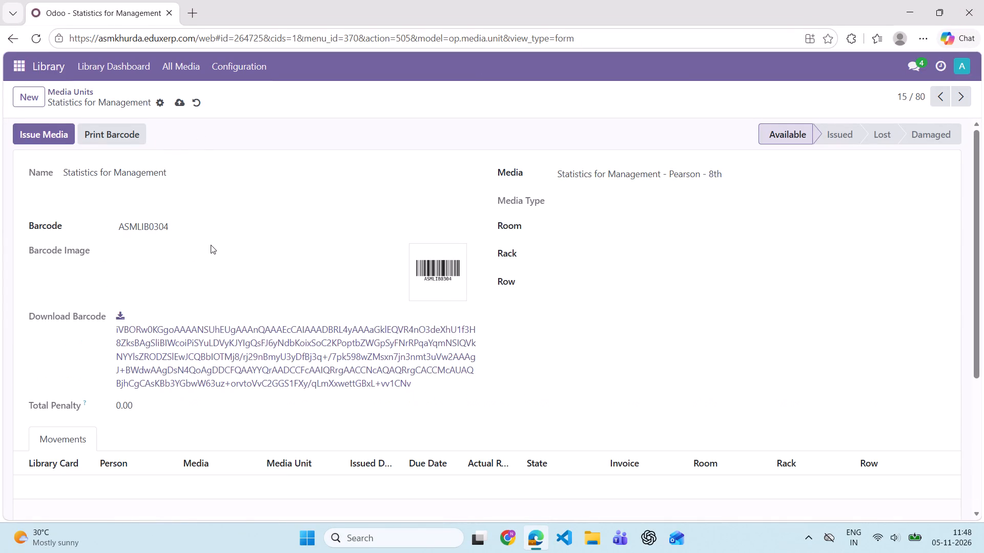
click(211, 235)
key(1)
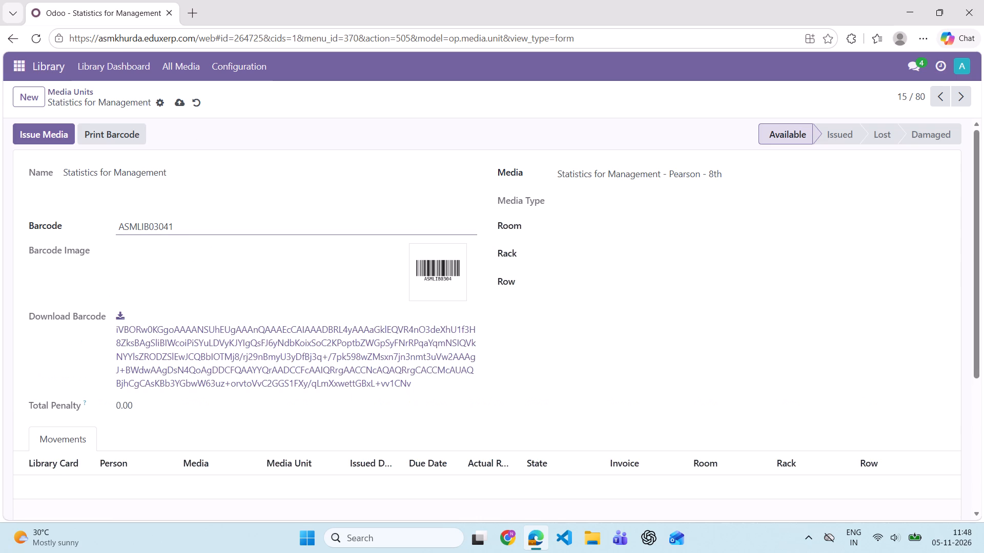
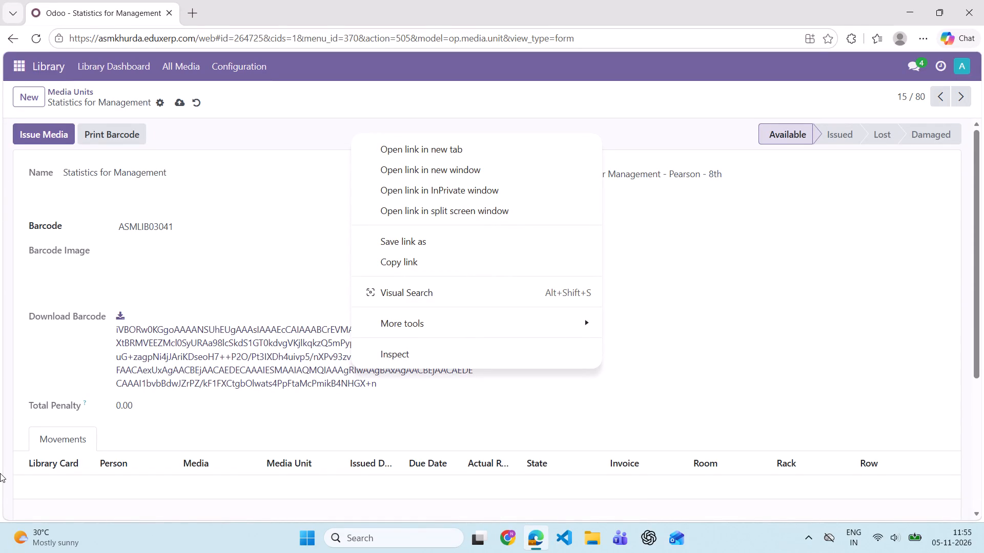
Advance to the next Statistics for Management unit, ASMLIB03042, and regenerate its barcode image by removing and re-entering the last digit, 2.
click(258, 118)
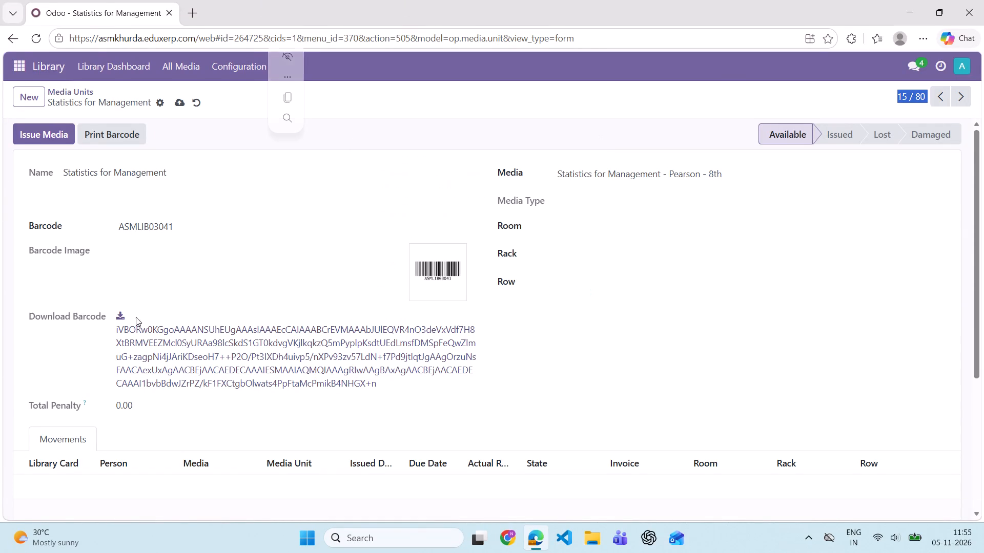
click(832, 100)
click(958, 104)
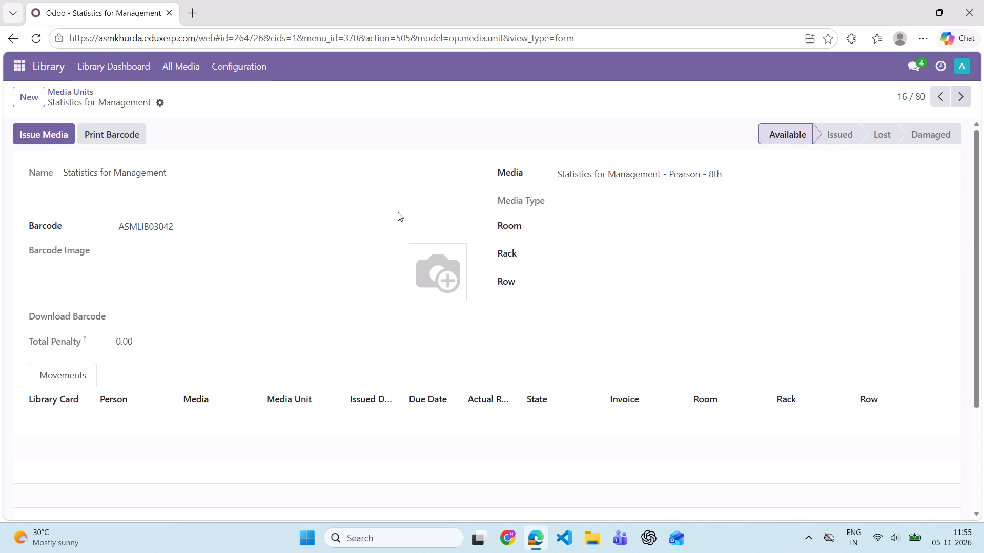
click(175, 232)
key(BackSpace)
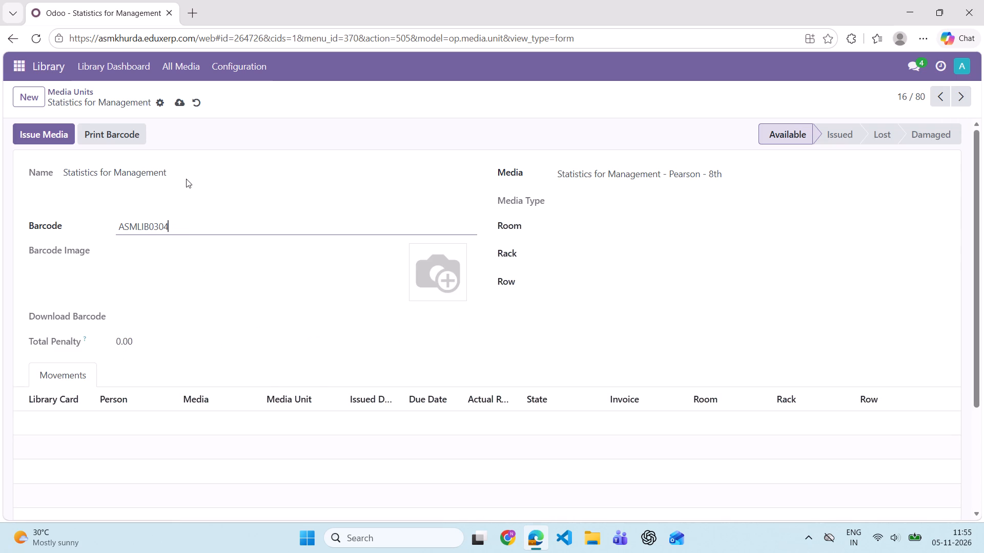
click(199, 140)
click(180, 226)
key(2)
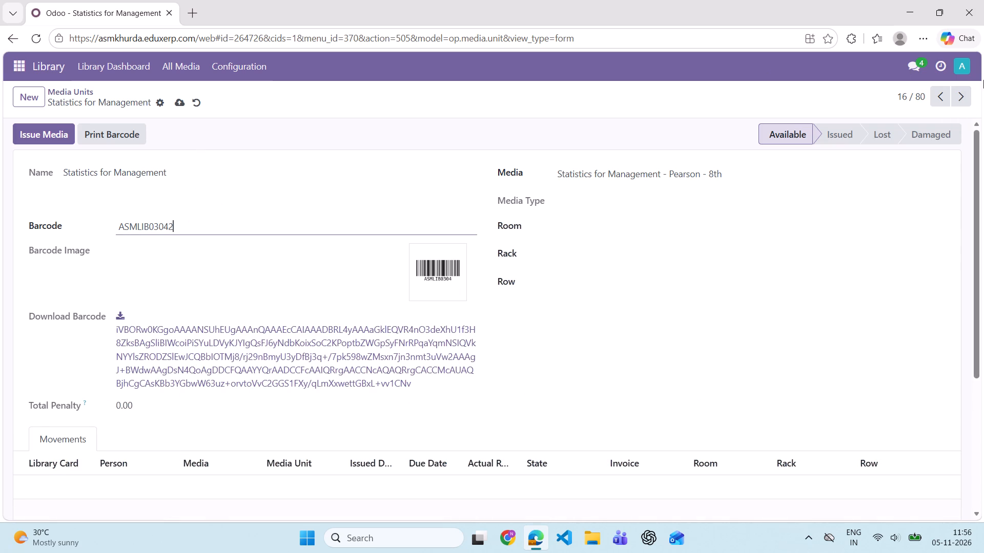
Move on to the following unit, ASMLIB03043, and regenerate its barcode image by deleting the final 3 and entering it again.
click(963, 98)
click(180, 227)
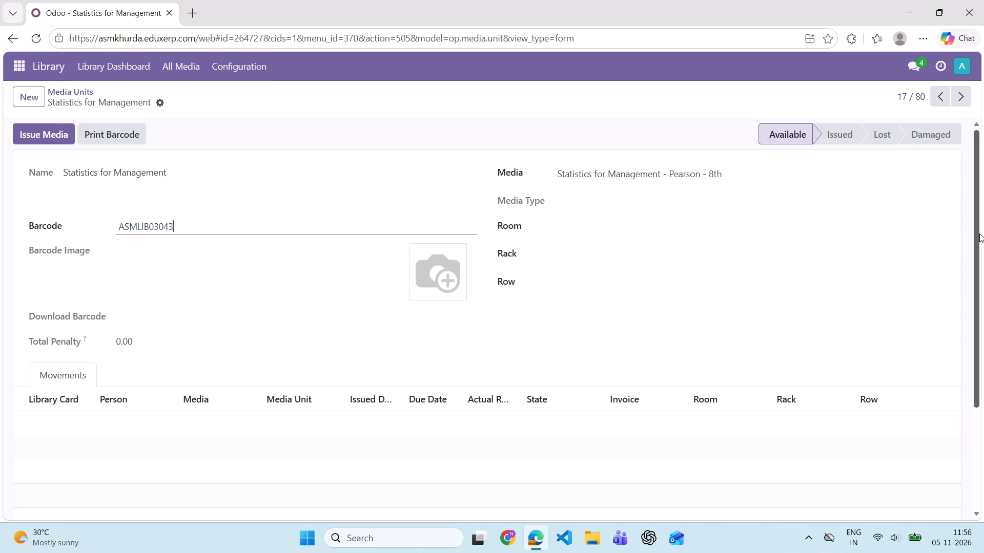
key(BackSpace)
click(261, 137)
click(189, 229)
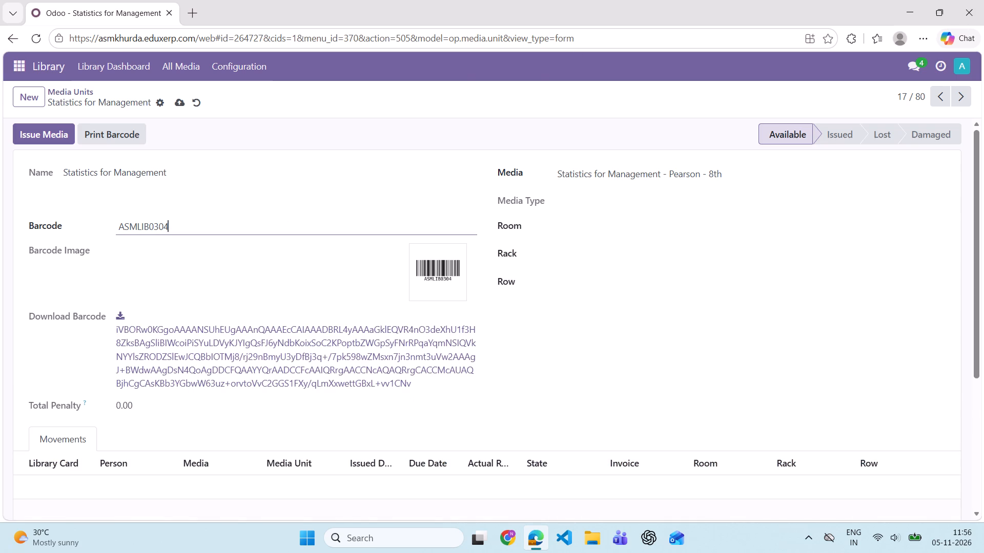
key(3)
Go to the next media unit, ASMLIB03044, and regenerate its barcode image by removing the barcode's last digit and re-entering 4.
click(956, 101)
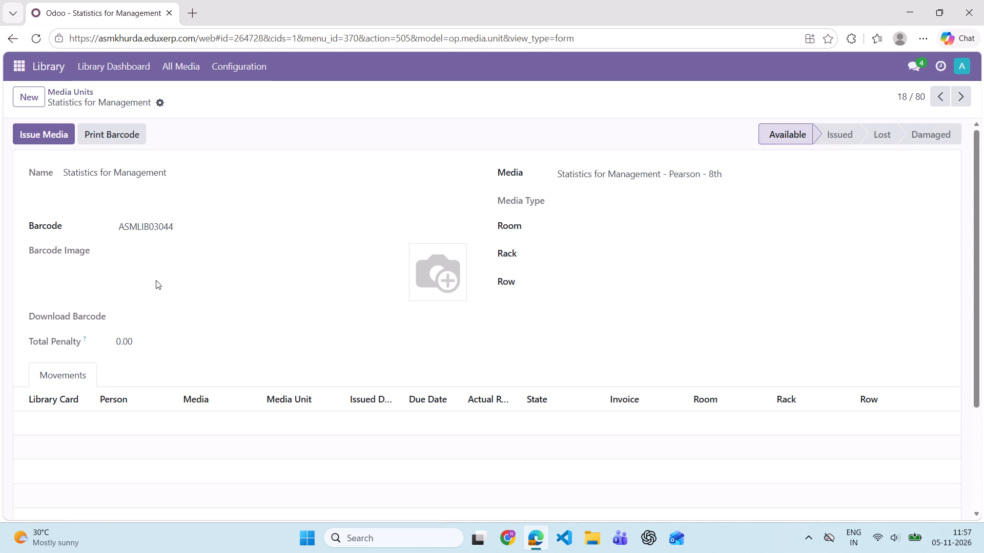
click(193, 227)
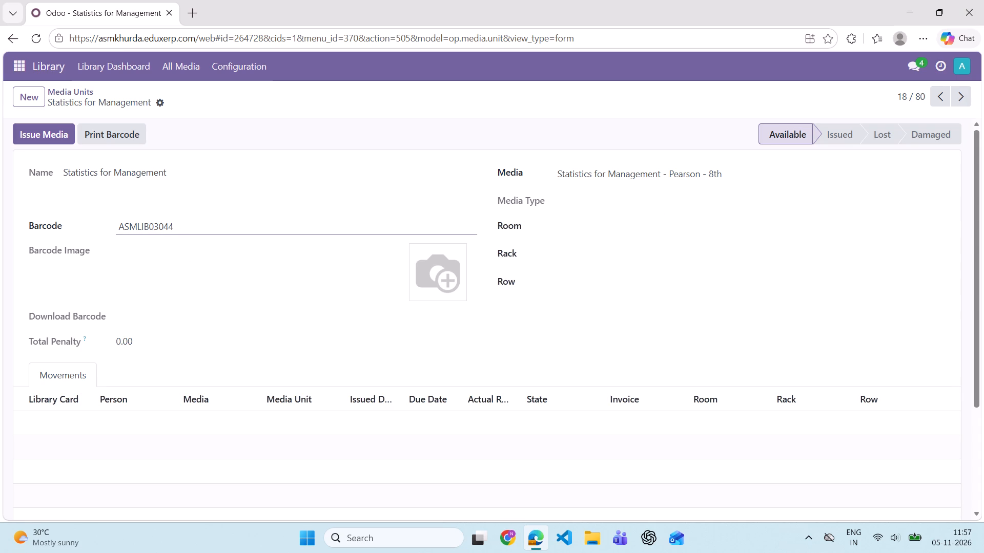
key(BackSpace)
click(196, 165)
drag(196, 249, 203, 257)
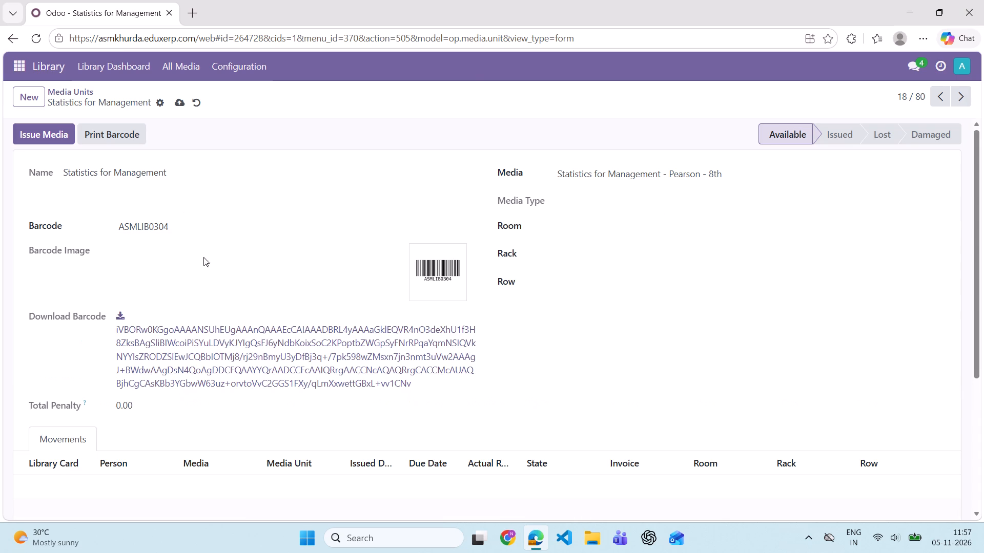
drag(203, 257, 214, 272)
click(196, 231)
key(4)
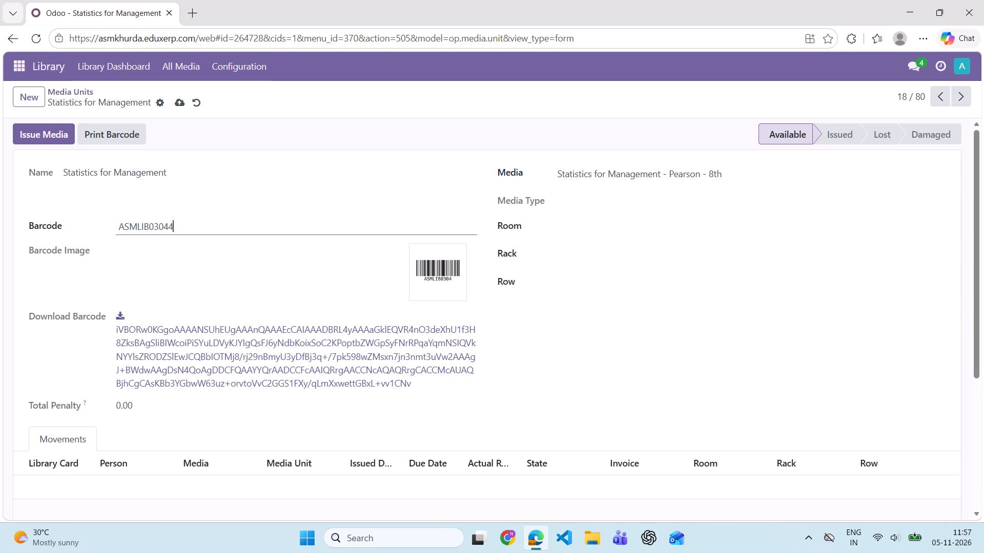
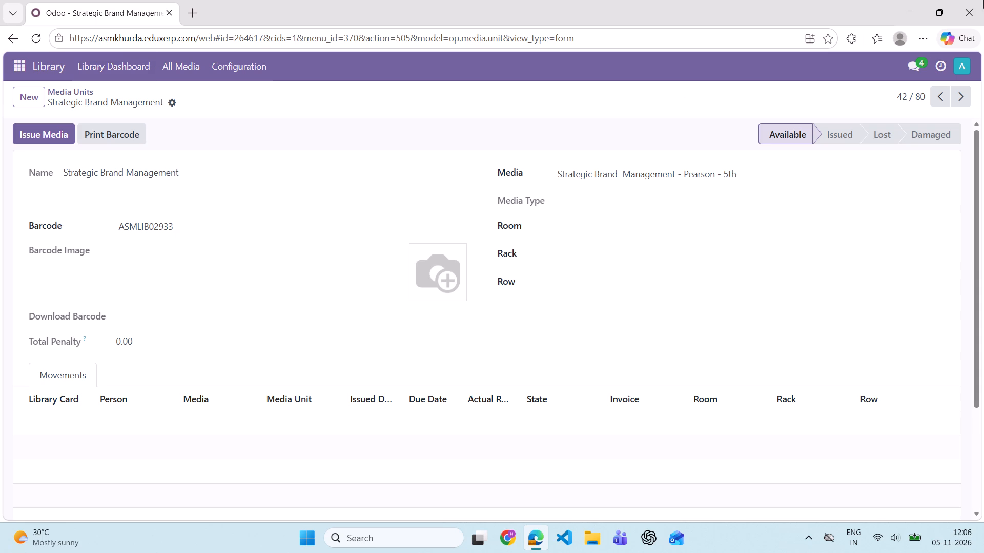
Regenerate the barcode image of the Strategic Brand Management unit, ASMLIB02933, by deleting the barcode's final 3 and re-entering it.
click(184, 226)
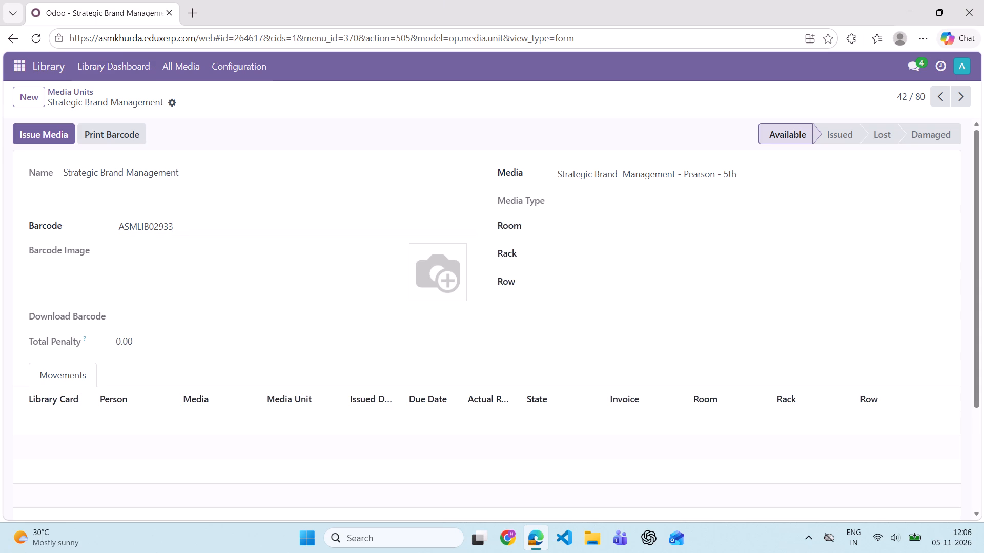
key(BackSpace)
click(197, 154)
click(191, 226)
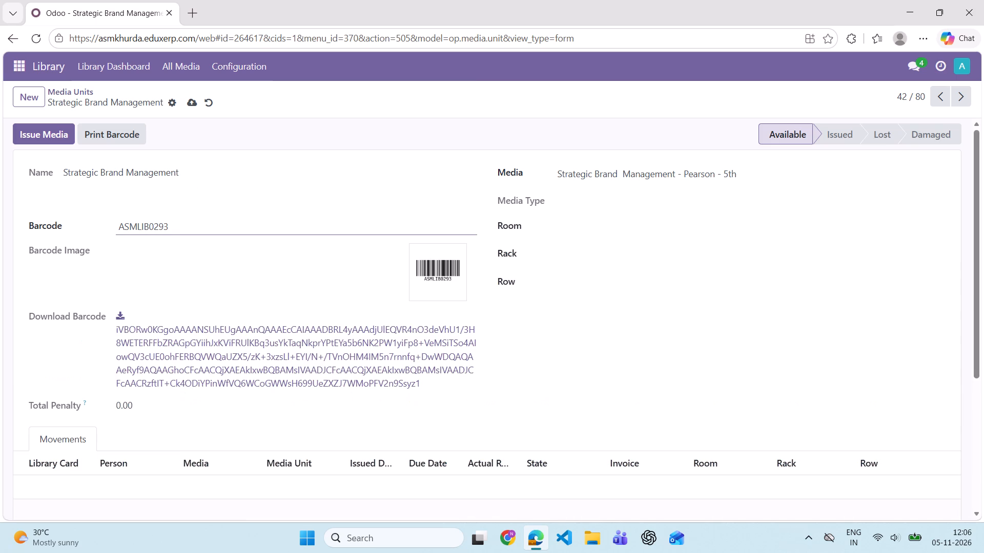
key(5)
key(BackSpace)
key(1)
key(BackSpace)
key(3)
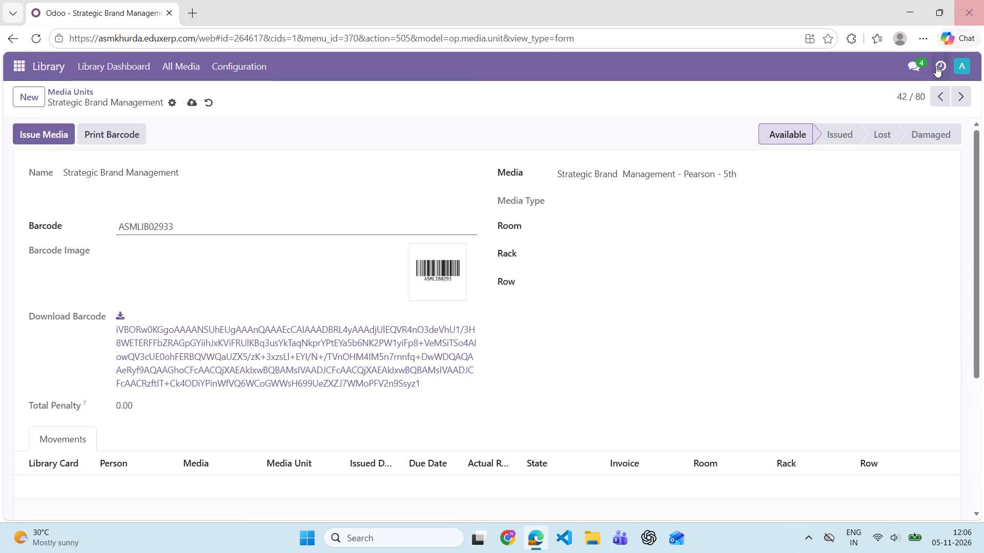
Advance to the Strategic Compensation unit, ASMLIB00497, and regenerate its barcode image by removing the last digit and re-entering 7.
click(966, 95)
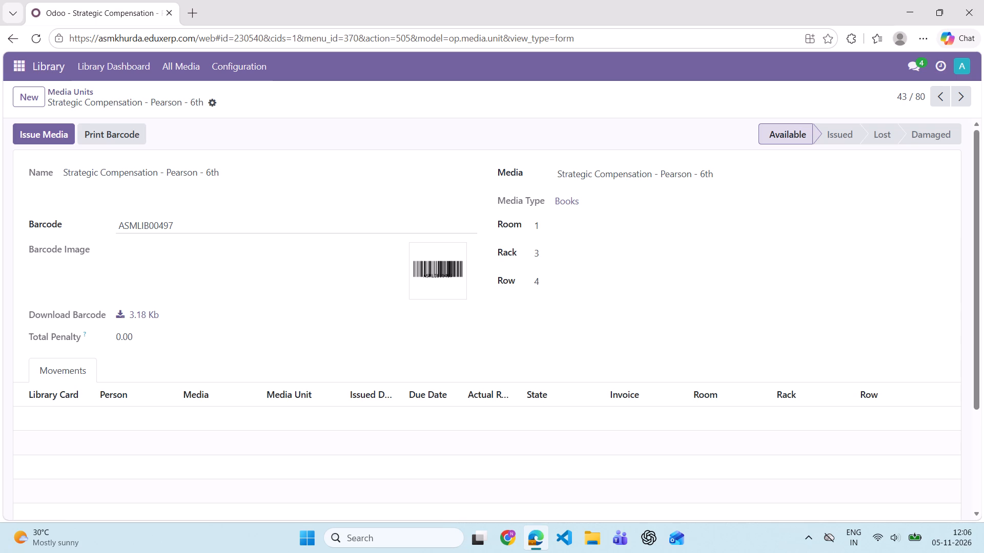
click(194, 226)
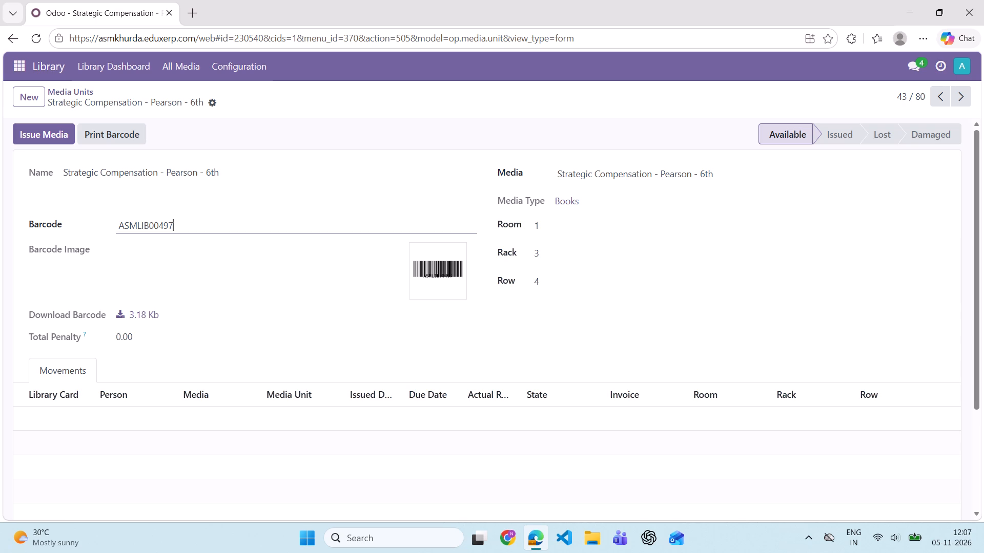
click(194, 226)
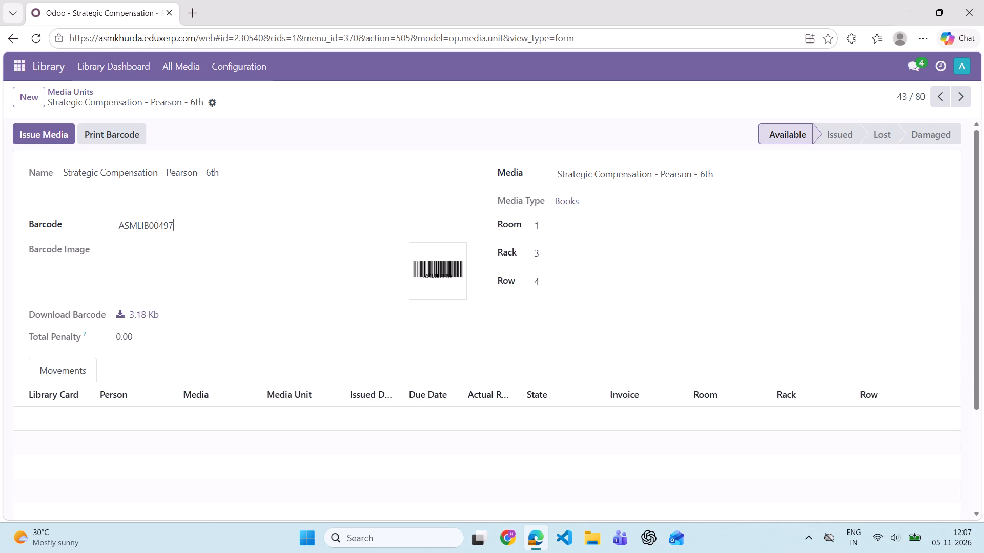
key(BackSpace)
click(204, 139)
click(194, 224)
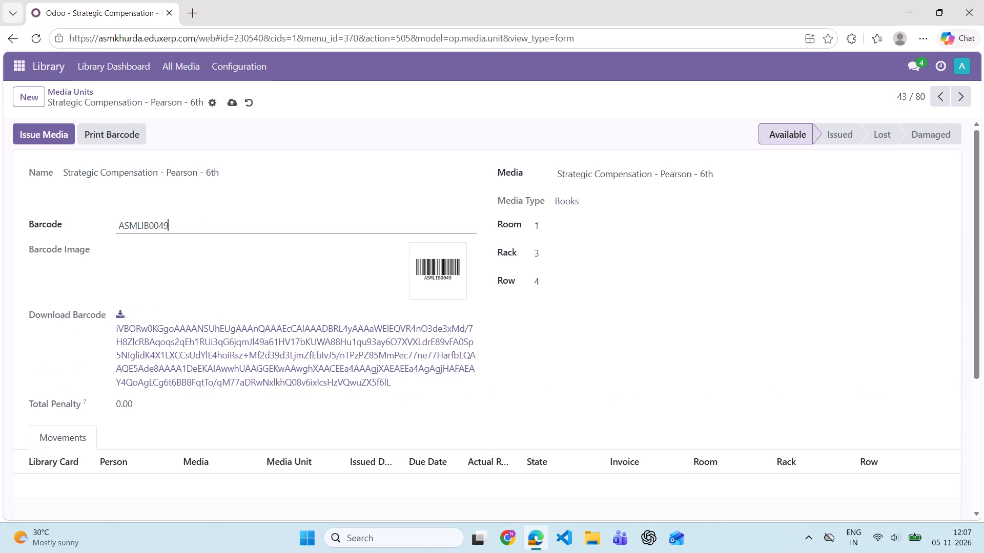
key(7)
Go to the first Strategic Human Resources Planning unit, ASMLIB01973, and regenerate its barcode image by deleting and re-entering the final 3.
click(963, 100)
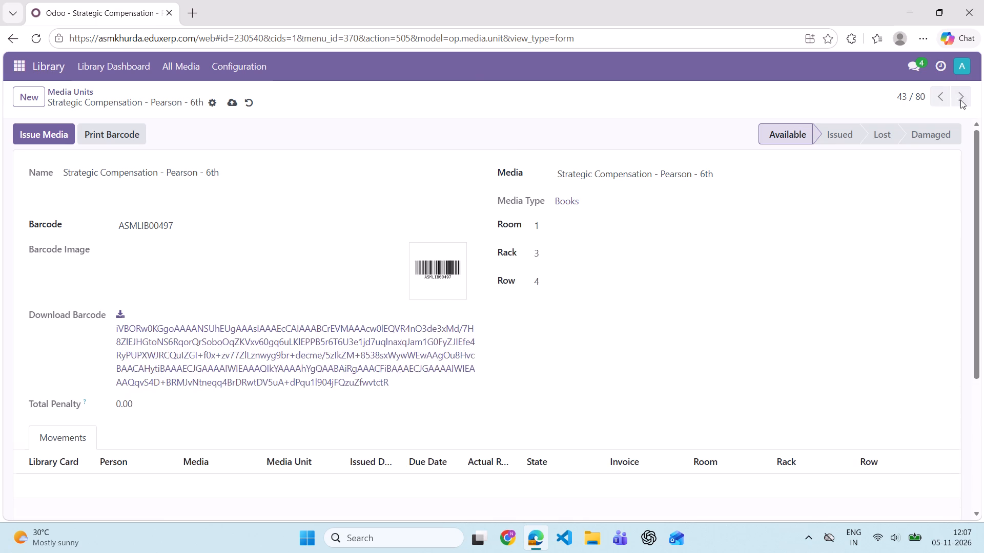
click(186, 223)
key(BackSpace)
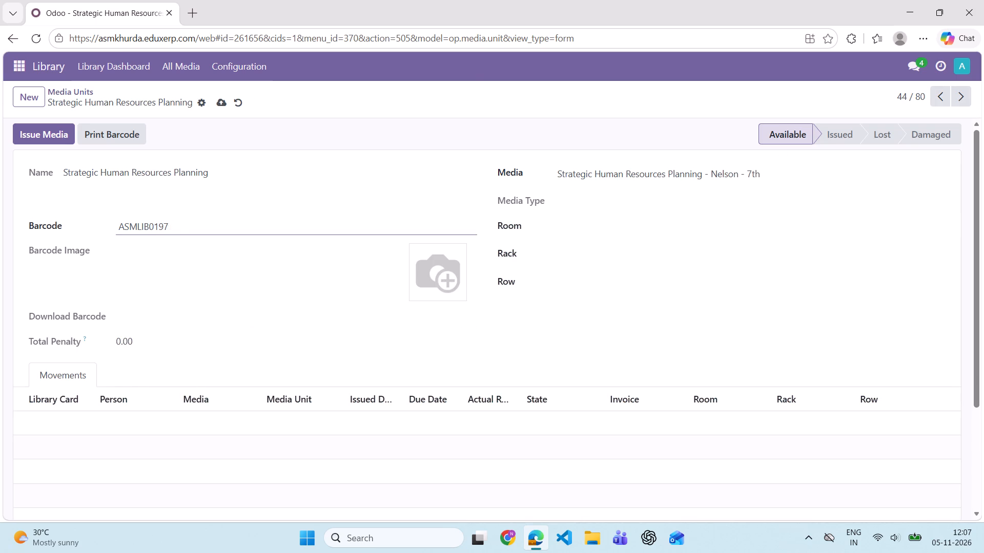
click(202, 141)
click(191, 228)
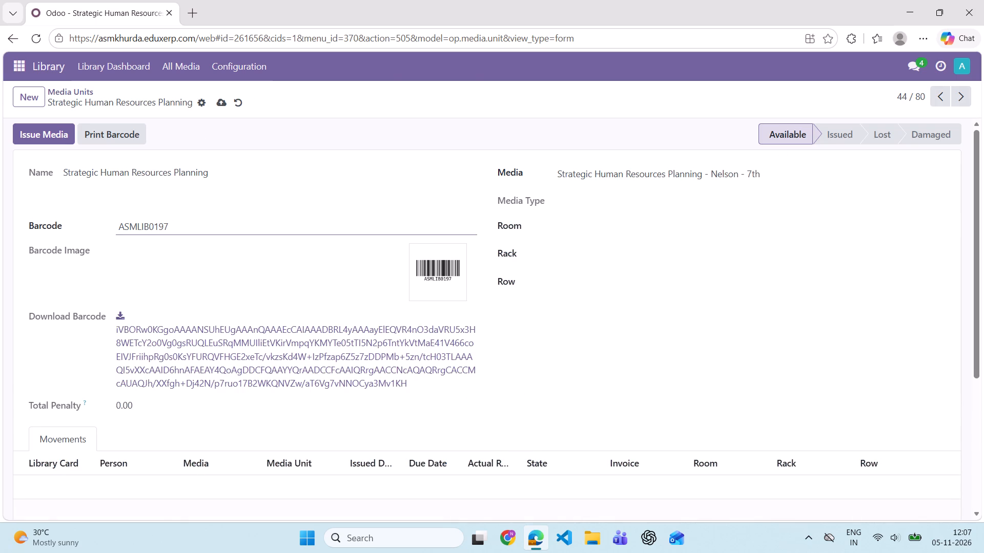
key(3)
Move on to the next unit, ASMLIB01989, and regenerate its barcode image by removing the barcode's last digit and re-entering 9.
click(965, 96)
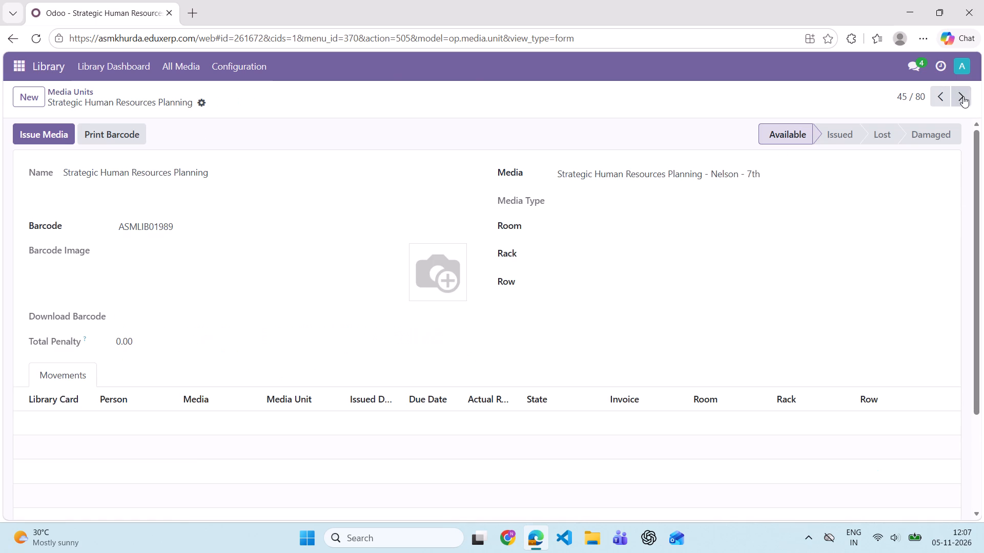
click(184, 230)
key(BackSpace)
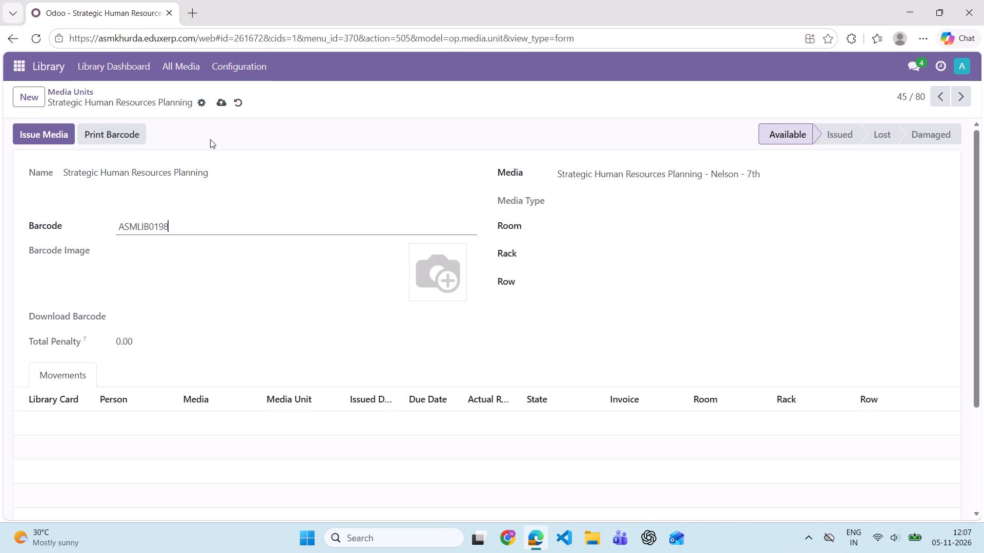
click(210, 139)
click(189, 225)
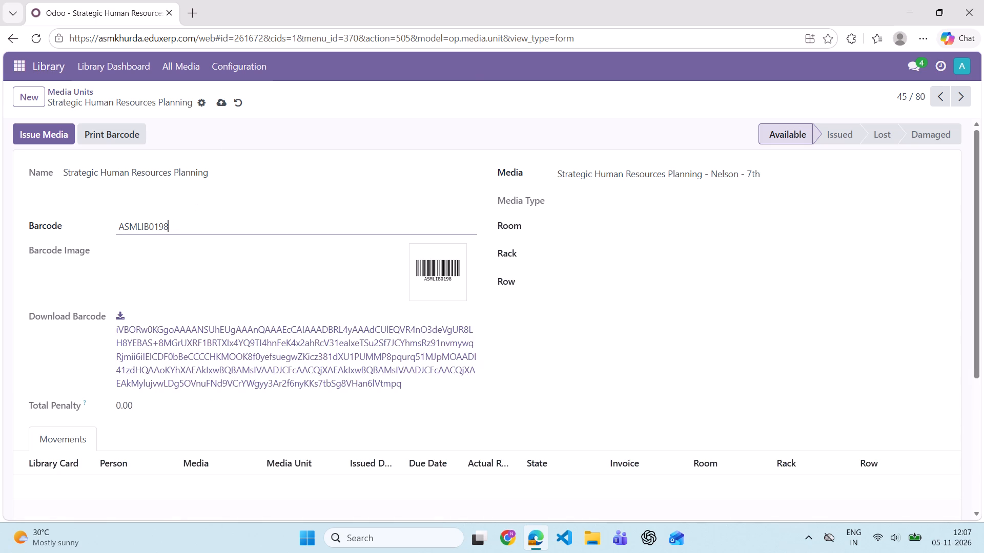
key(9)
Advance to the following unit, ASMLIB01967, and regenerate its barcode image by deleting the final 7 and entering it again.
click(964, 101)
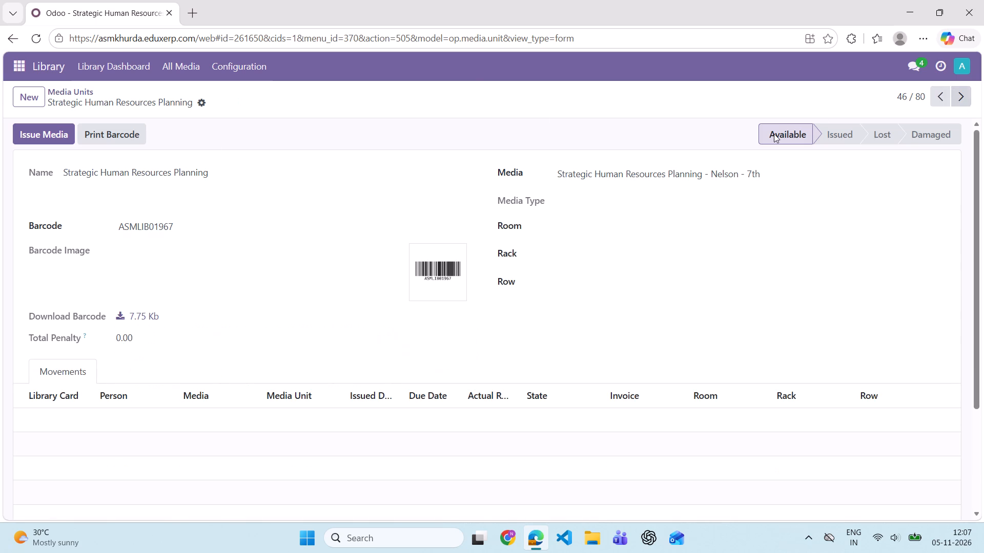
click(178, 223)
key(BackSpace)
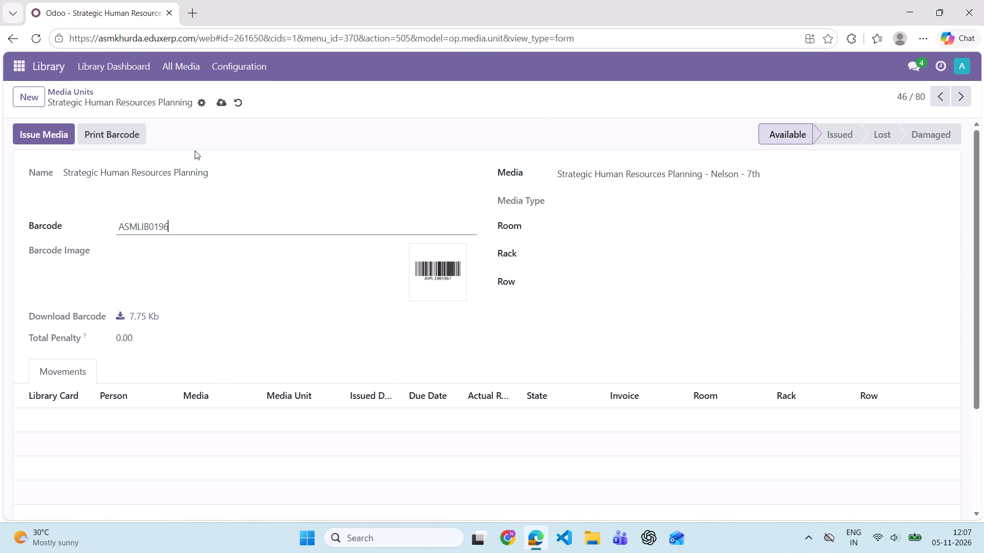
click(199, 140)
click(182, 225)
key(7)
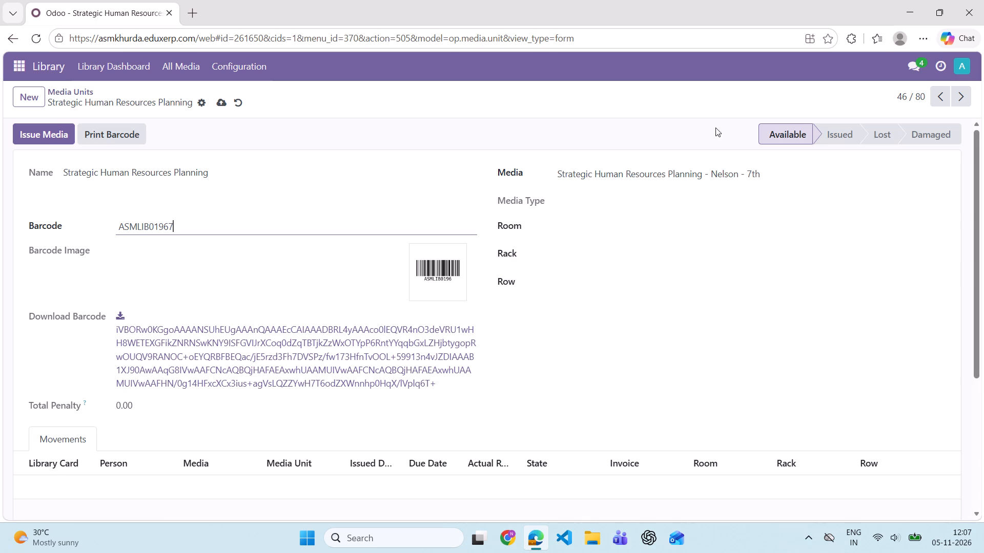
Go to the next media unit, ASMLIB01958, and regenerate its barcode image by removing and re-entering the last digit, 8.
click(964, 99)
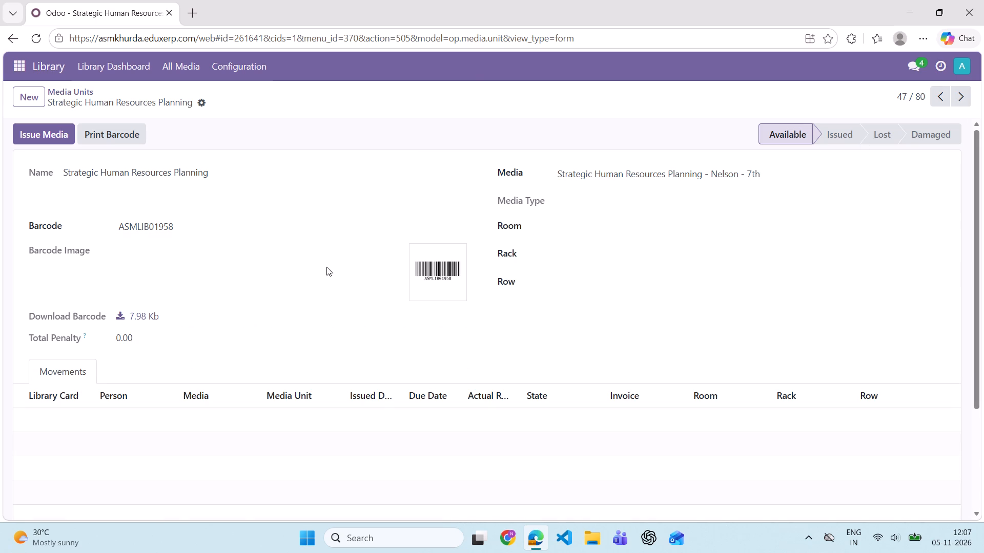
click(214, 225)
key(BackSpace)
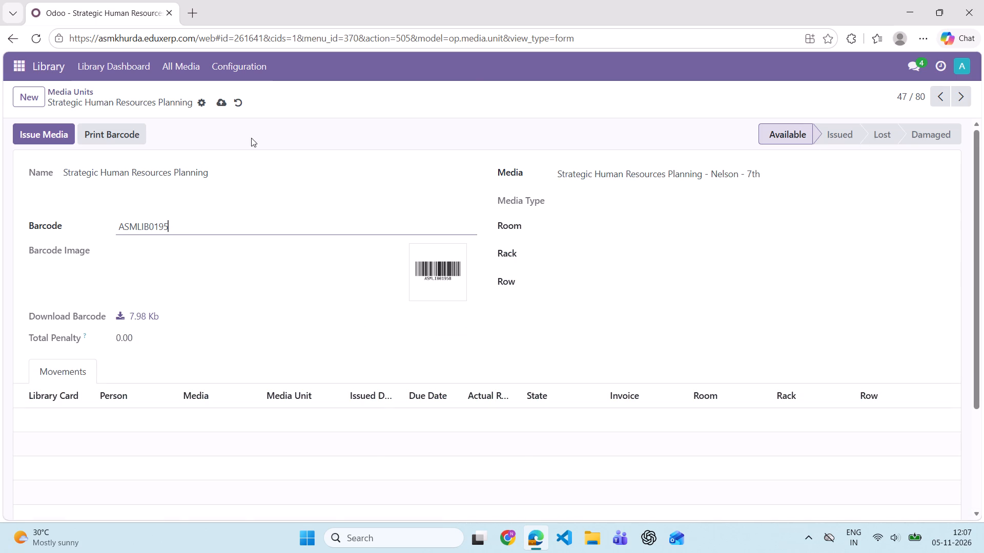
click(251, 138)
click(200, 225)
key(8)
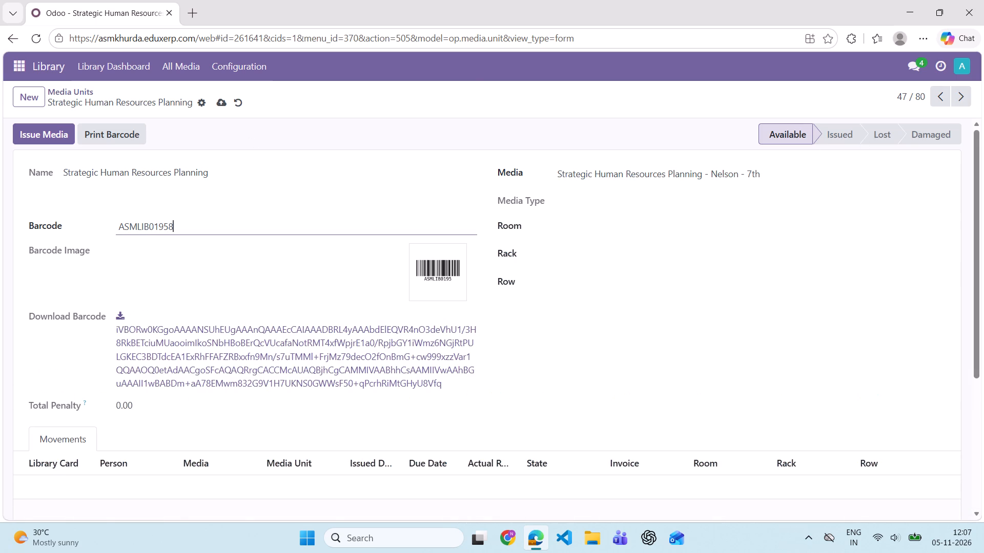
Move on to the next Strategic Human Resources Planning unit, ASMLIB01974, and regenerate its barcode image by deleting and re-entering the final 4.
click(969, 94)
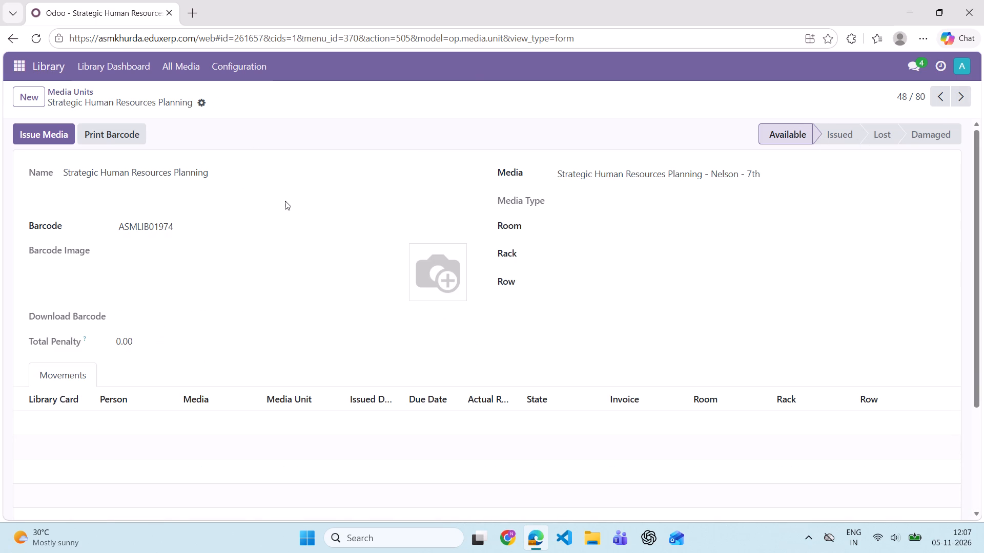
click(214, 233)
key(BackSpace)
click(222, 150)
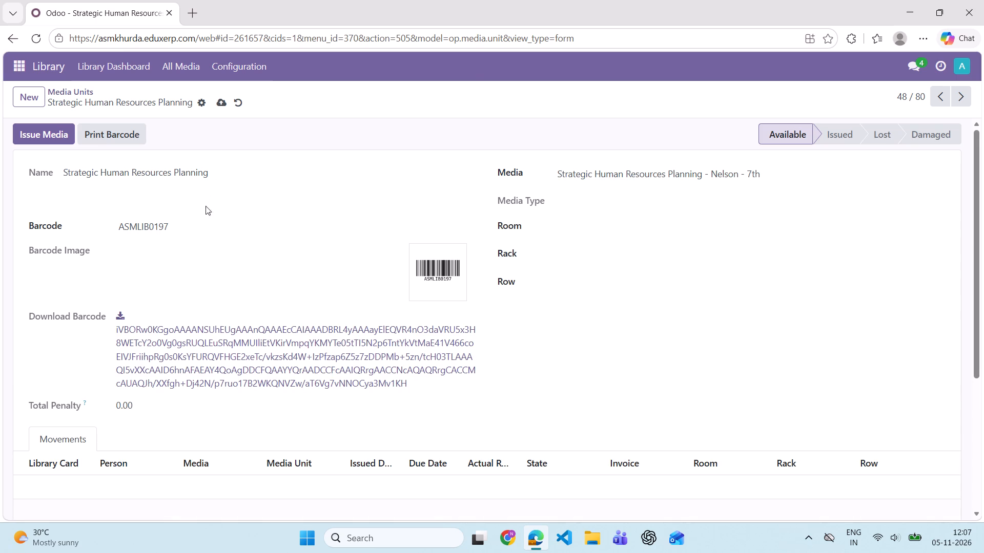
click(185, 230)
key(4)
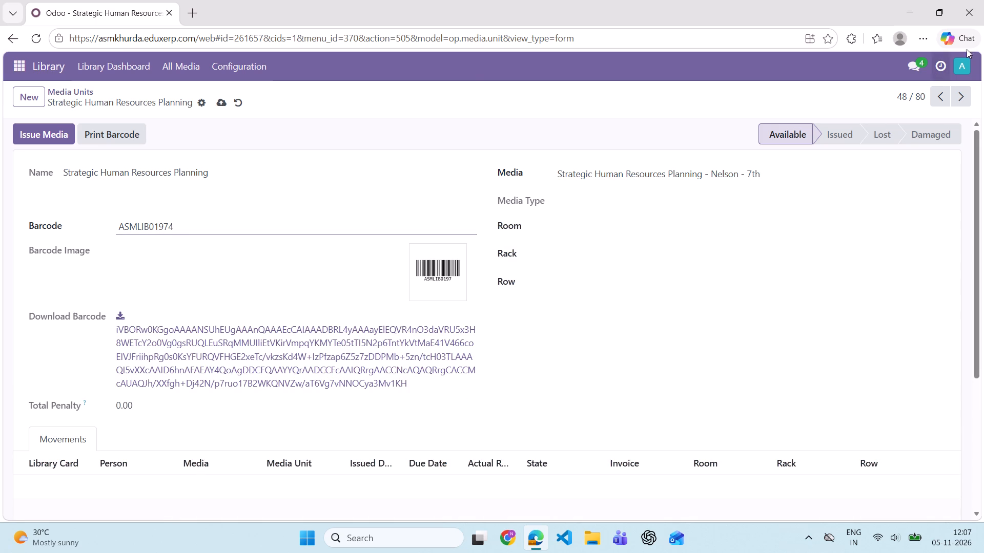
Advance to the next media unit, ASMLIB01975, and regenerate its barcode image by removing the last digit and re-entering 5.
click(963, 91)
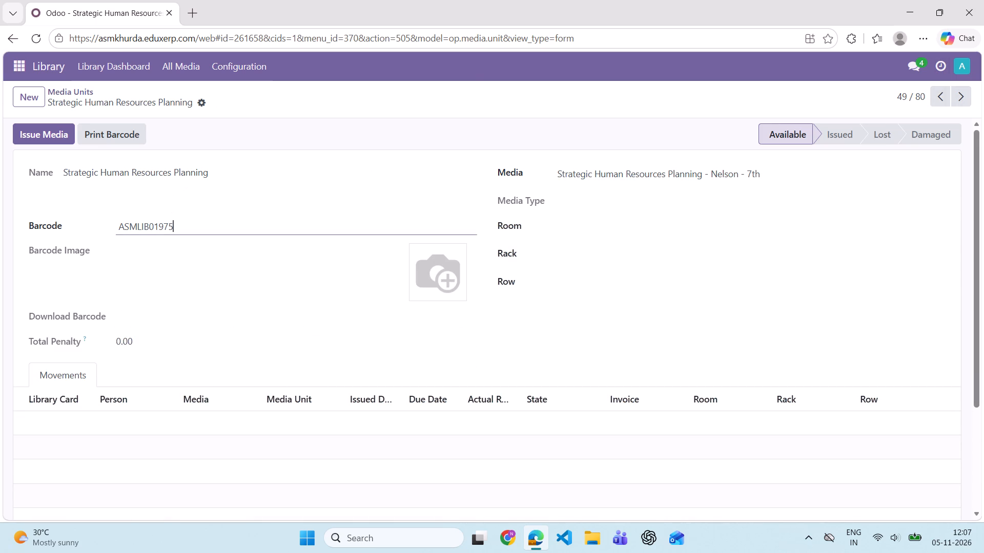
click(176, 220)
key(BackSpace)
click(206, 141)
click(184, 221)
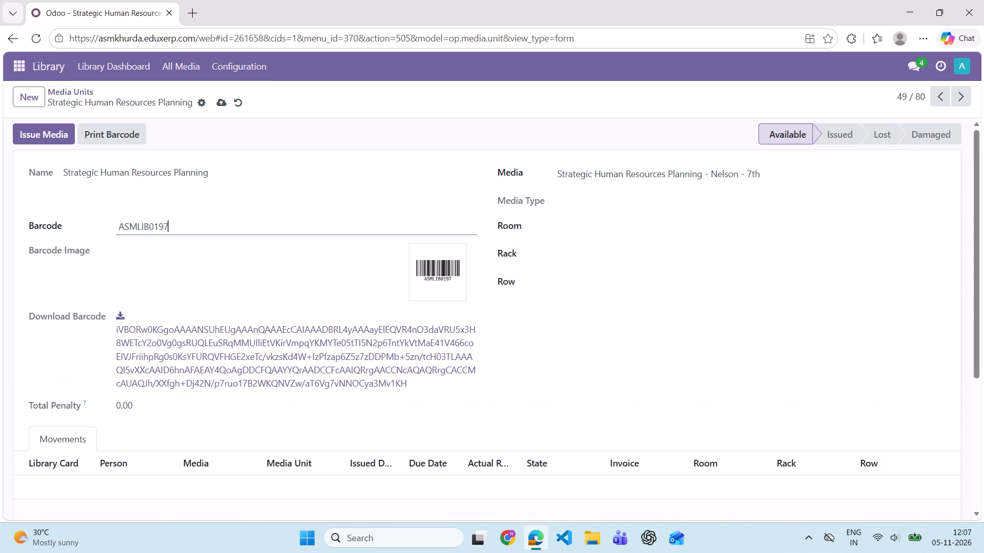
key(5)
Go to the following unit, ASMLIB01976, and regenerate its barcode image by deleting the barcode's final 6 and entering it again.
click(965, 95)
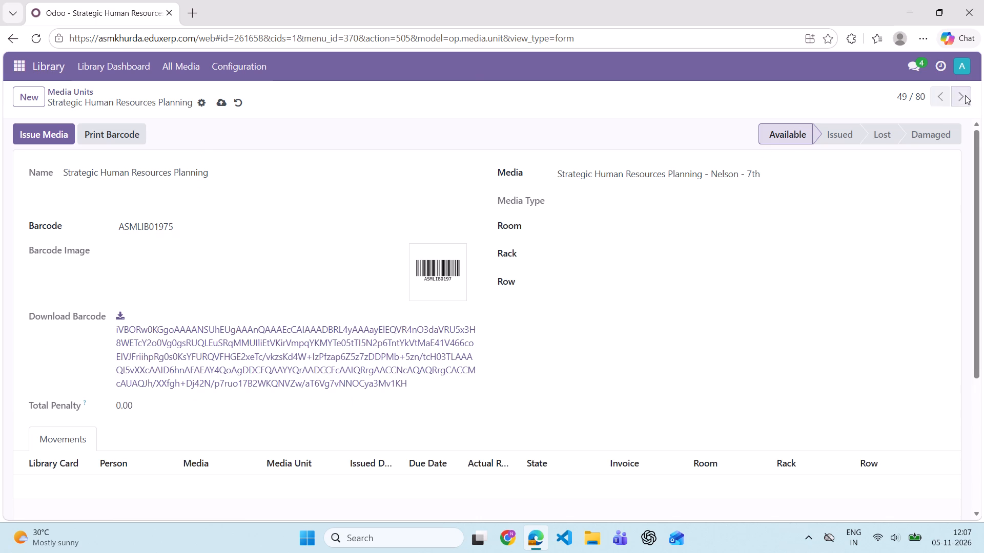
click(183, 228)
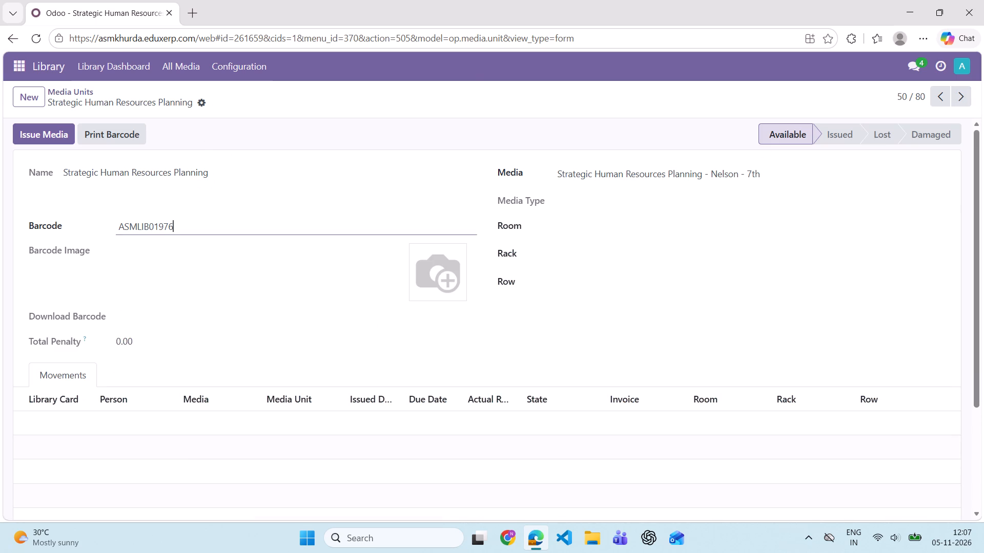
key(BackSpace)
click(212, 148)
click(195, 226)
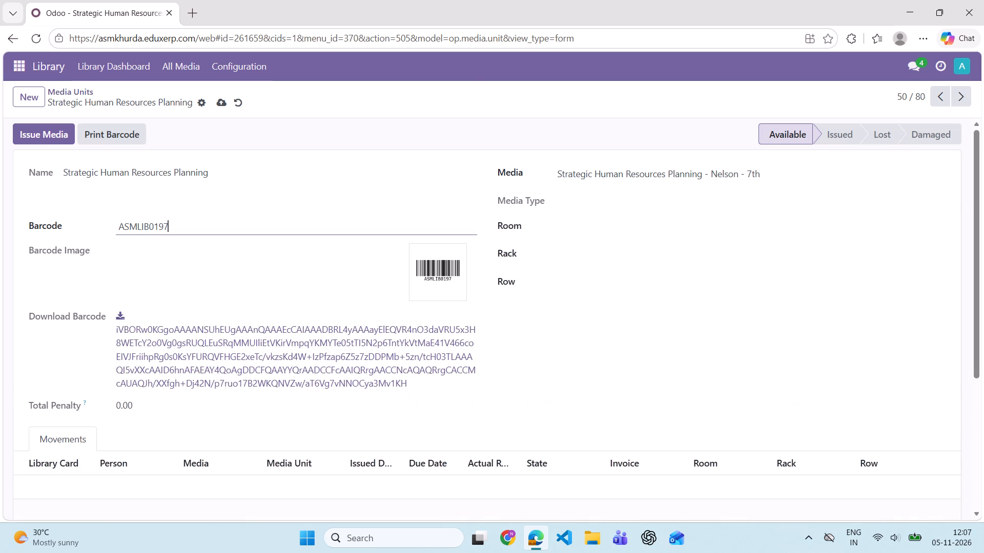
key(6)
Move on to the next unit, ASMLIB01977, and regenerate its barcode image by removing and re-entering the last digit, 7.
click(966, 101)
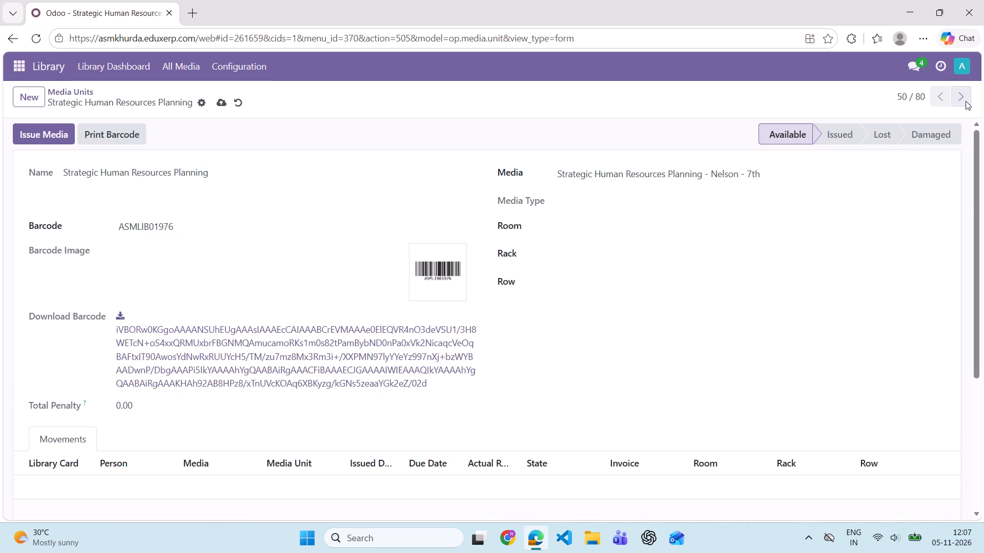
click(176, 226)
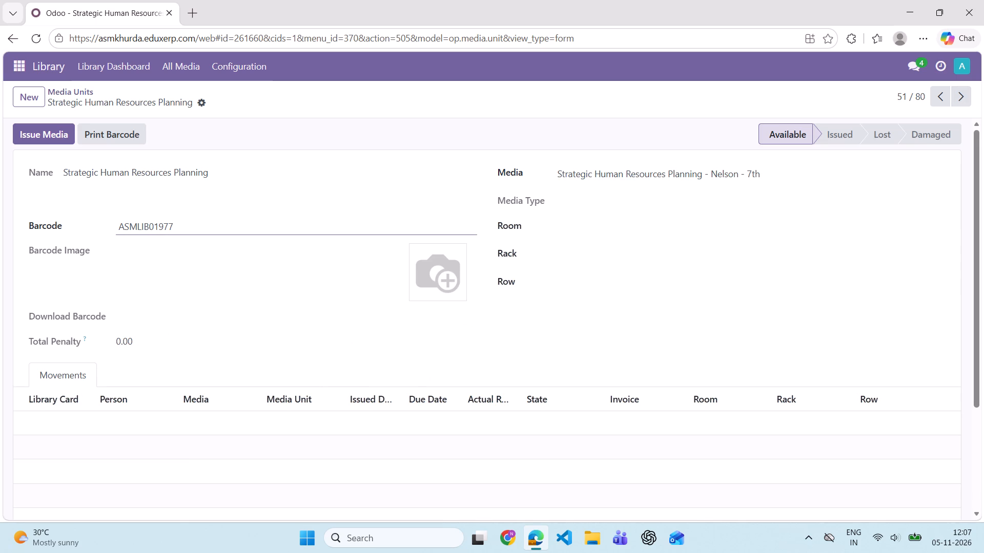
key(BackSpace)
click(211, 141)
click(200, 227)
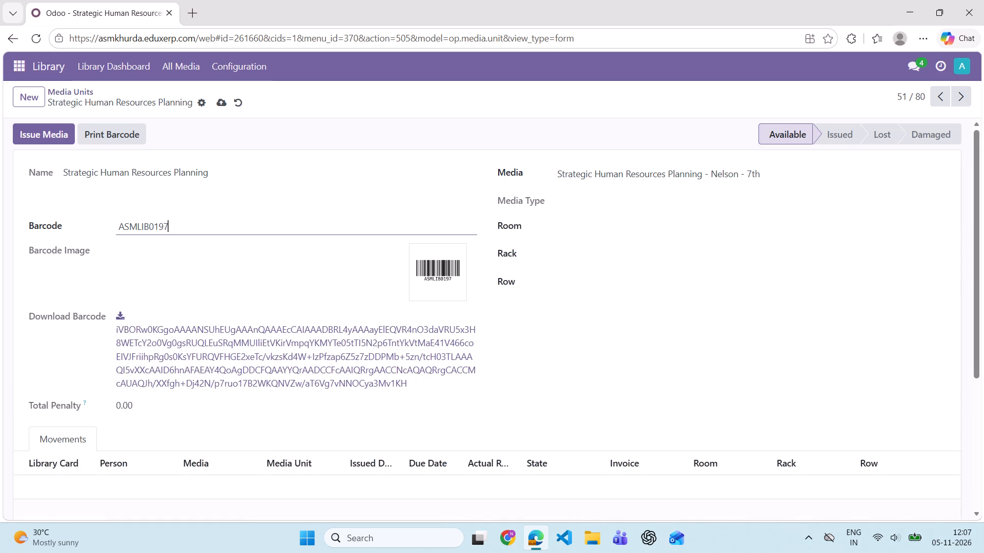
key(7)
Advance to the next Strategic Human Resources Planning unit, ASMLIB01954, and regenerate its barcode image by deleting and re-entering the final 4.
click(960, 95)
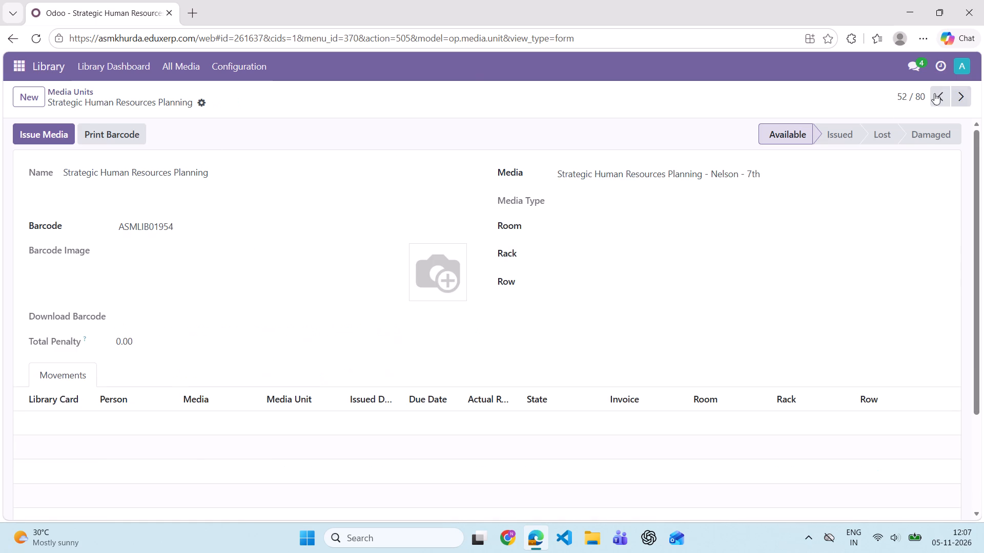
click(186, 222)
key(BackSpace)
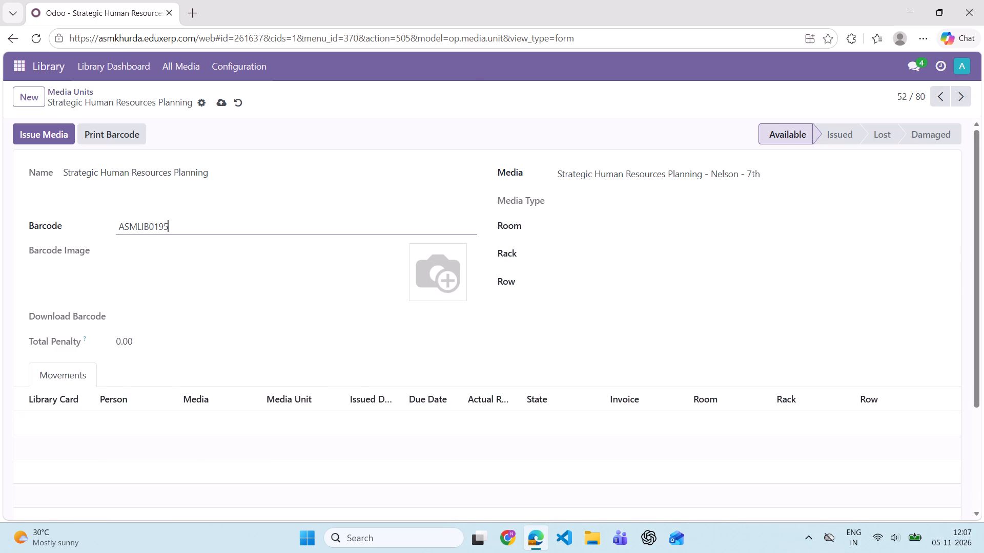
click(207, 122)
click(202, 226)
key(4)
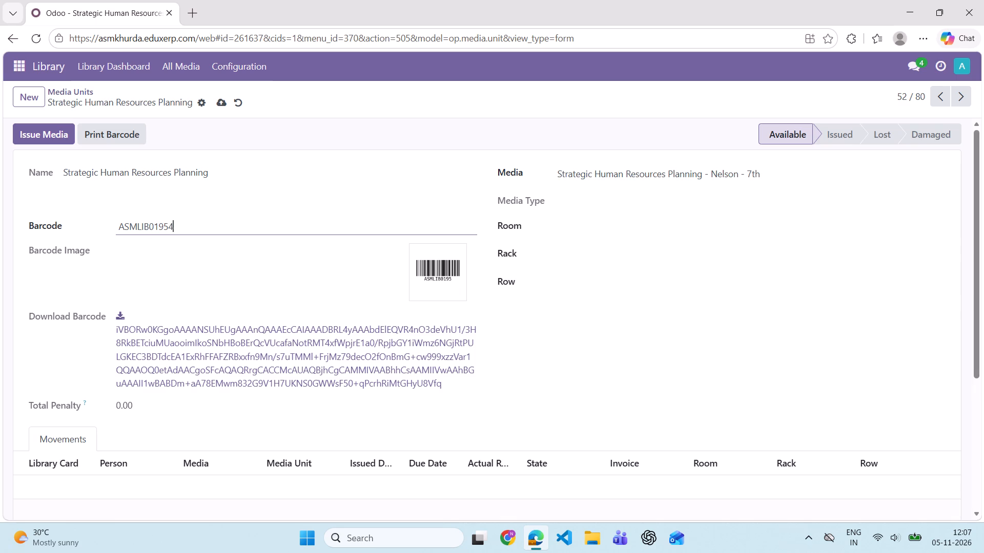
Advance to the next media unit, ASMLIB01953, and regenerate its barcode image by deleting and re-entering the final 3.
click(954, 99)
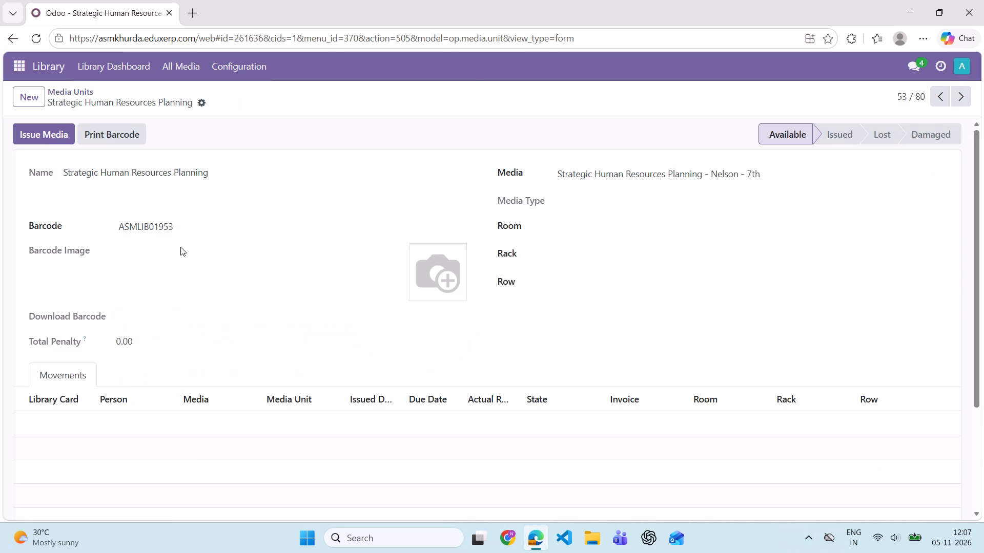
click(200, 224)
key(BackSpace)
click(217, 141)
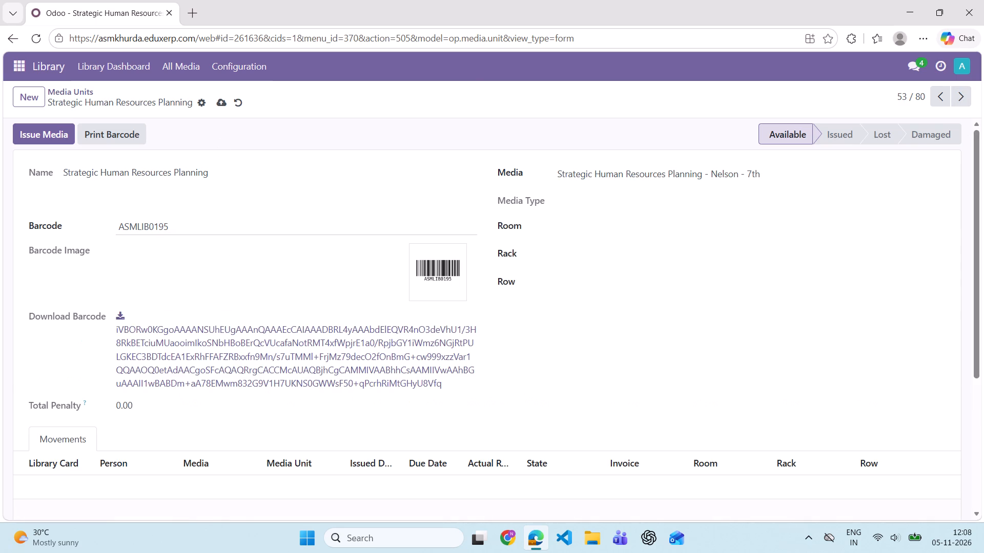
click(192, 229)
key(3)
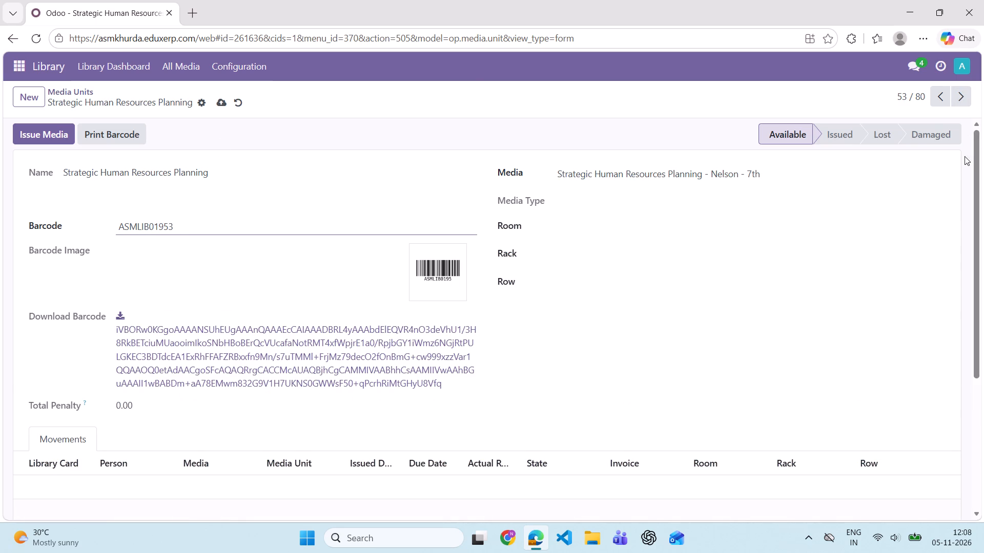
Move on to the next unit, ASMLIB01952, and regenerate its barcode image by removing the last digit and re-entering 2.
click(961, 99)
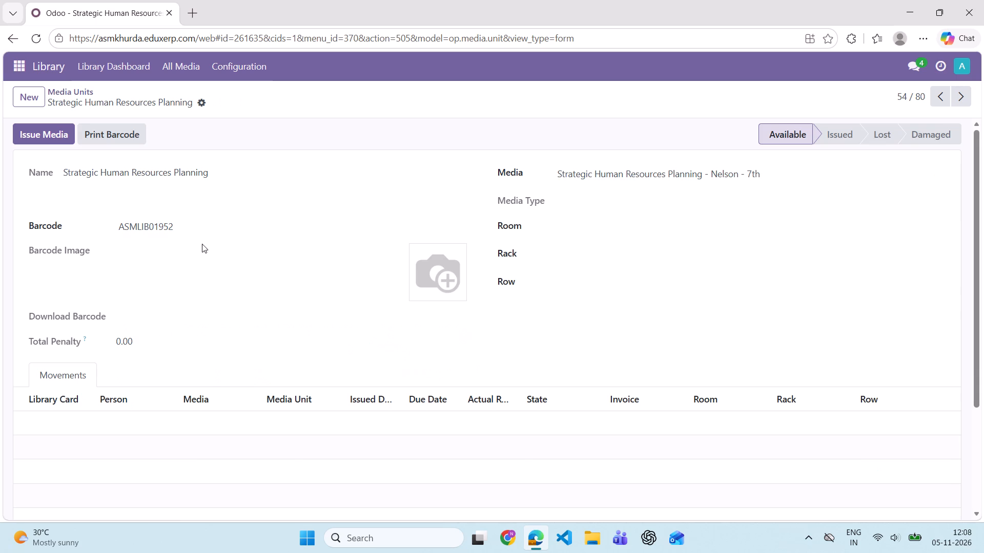
click(199, 232)
key(BackSpace)
click(209, 143)
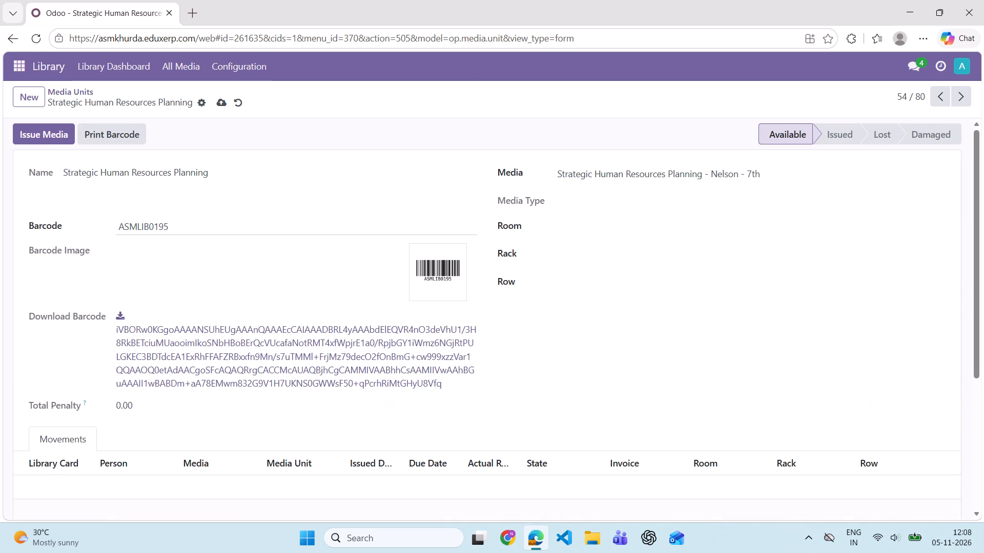
click(189, 231)
key(2)
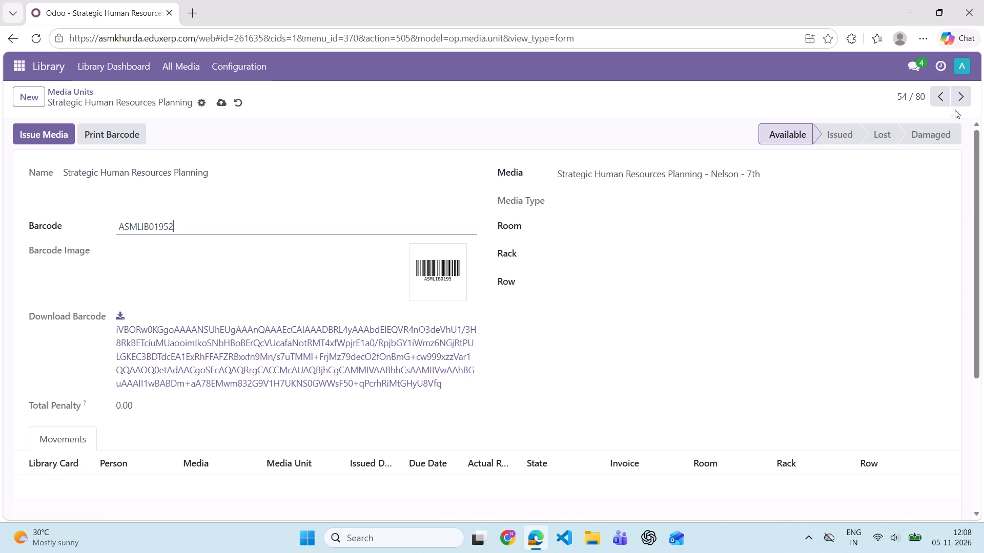
Go to the following unit, ASMLIB01951, and regenerate its barcode image by deleting the barcode's final 1 and entering it again.
click(960, 97)
click(222, 230)
key(BackSpace)
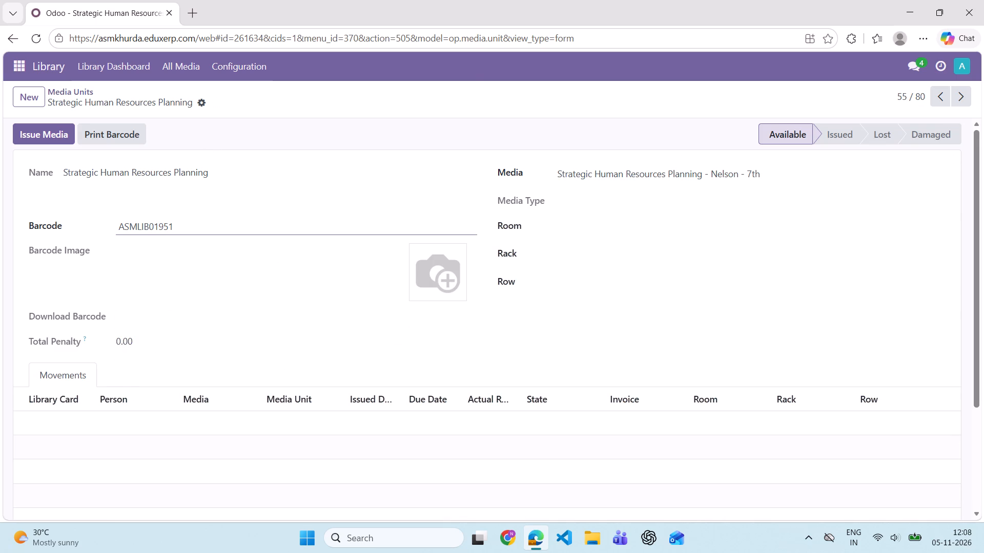
click(201, 147)
click(198, 226)
key(1)
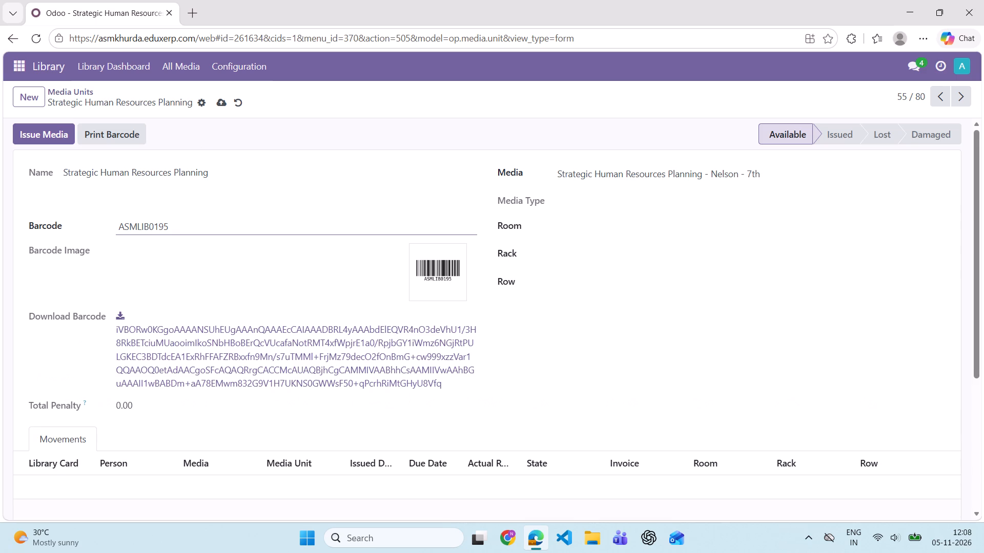
Advance to the next Strategic Human Resources Planning unit, ASMLIB01978, and regenerate its barcode image by deleting and re-entering the final 8.
click(959, 96)
click(251, 223)
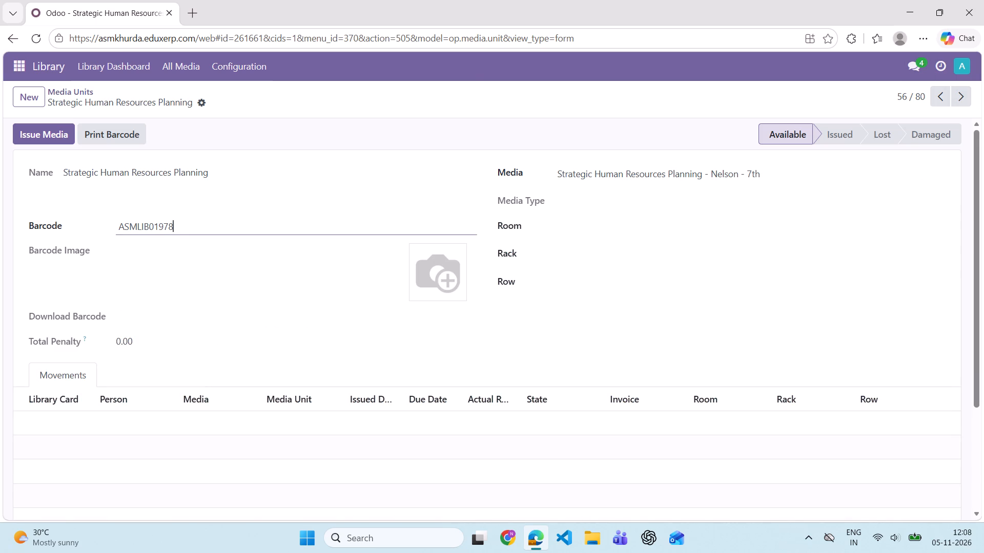
key(BackSpace)
click(248, 143)
click(229, 227)
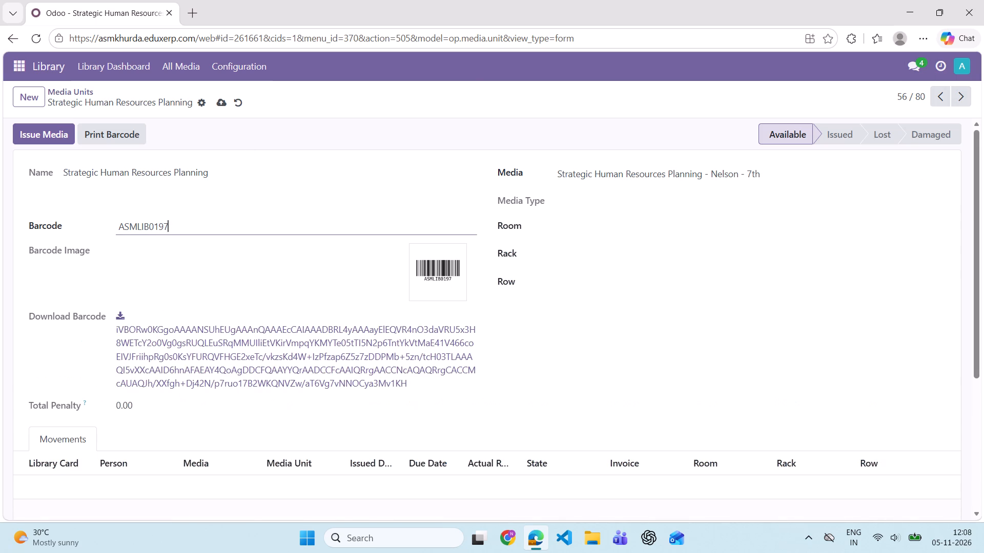
key(8)
Save and move to the next unit, ASMLIB01962, and regenerate its barcode image by removing and re-entering the last digit, 2.
click(961, 96)
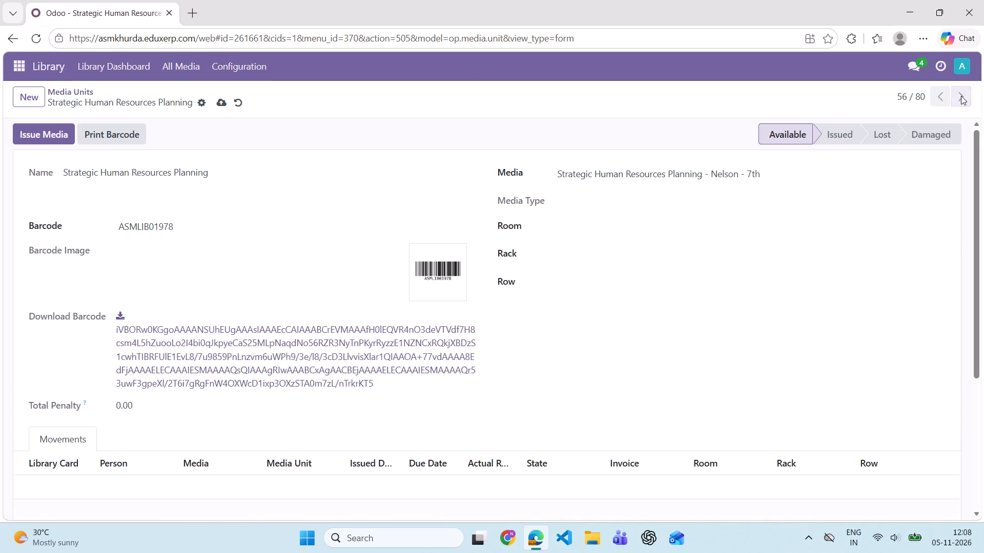
click(200, 222)
key(BackSpace)
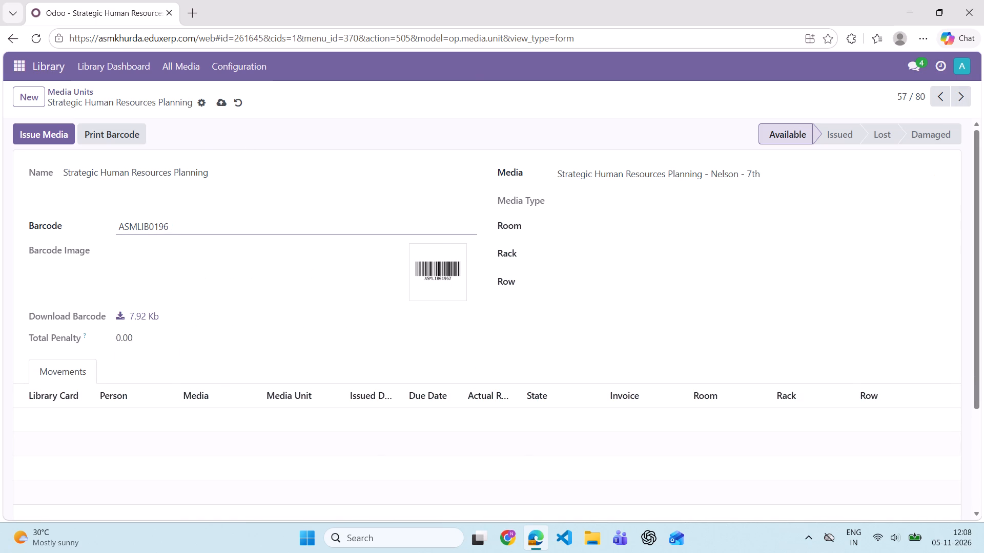
click(202, 149)
click(199, 229)
key(2)
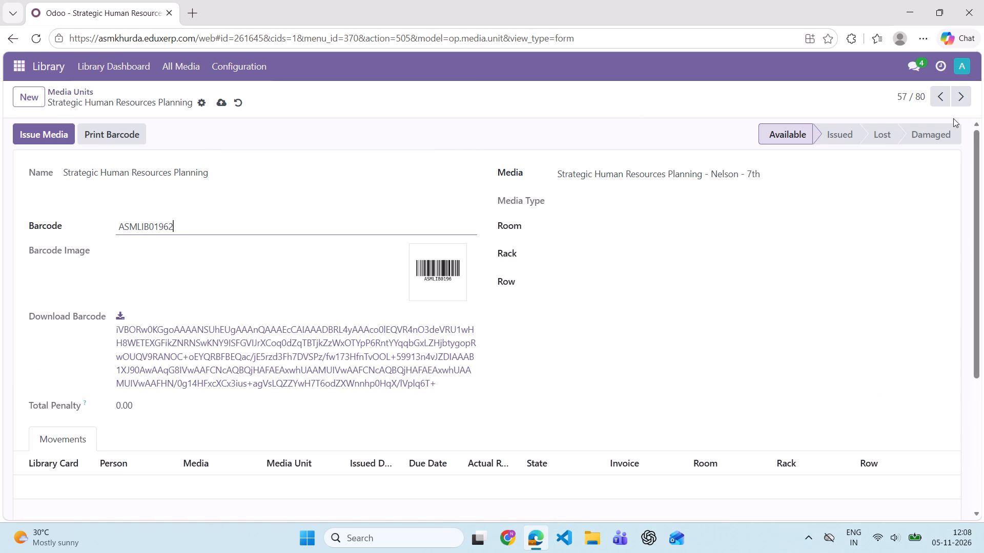
Go to the next media unit, ASMLIB01979, and regenerate its barcode image by removing the last digit and re-entering 9.
click(962, 90)
click(284, 221)
key(BackSpace)
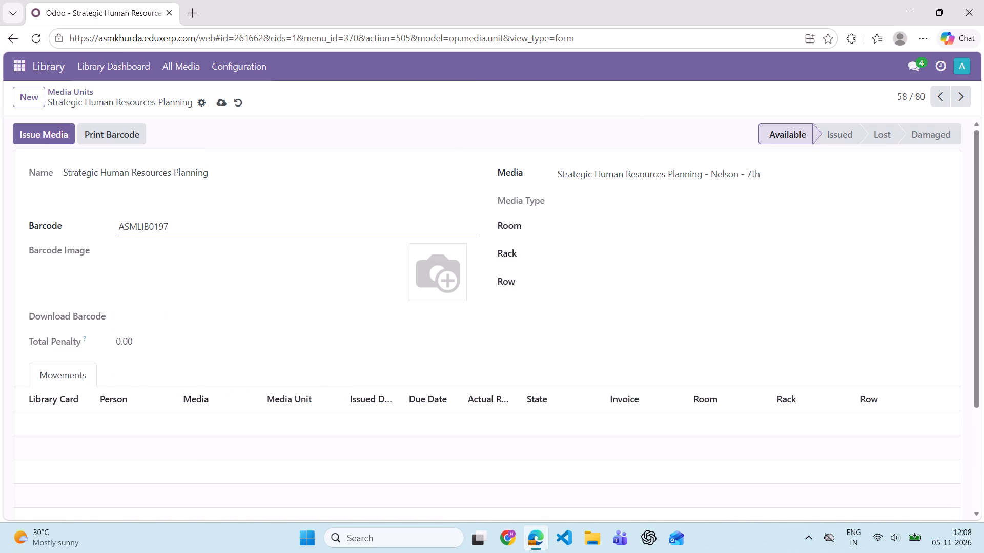
click(283, 142)
click(271, 229)
key(9)
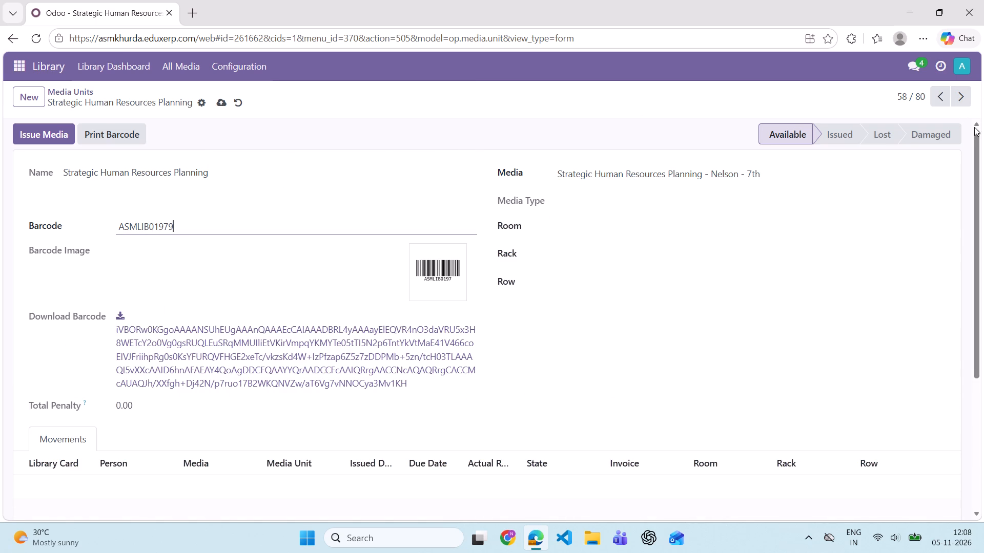
Advance to the following unit, ASMLIB01980, and regenerate its barcode image by deleting the barcode's final 0 and entering it again.
click(960, 94)
click(314, 230)
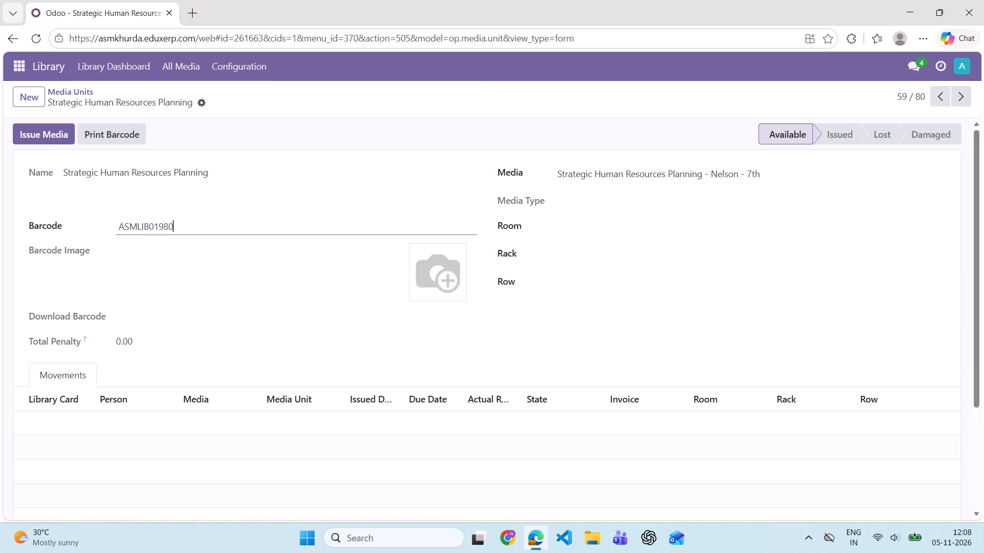
key(BackSpace)
click(358, 128)
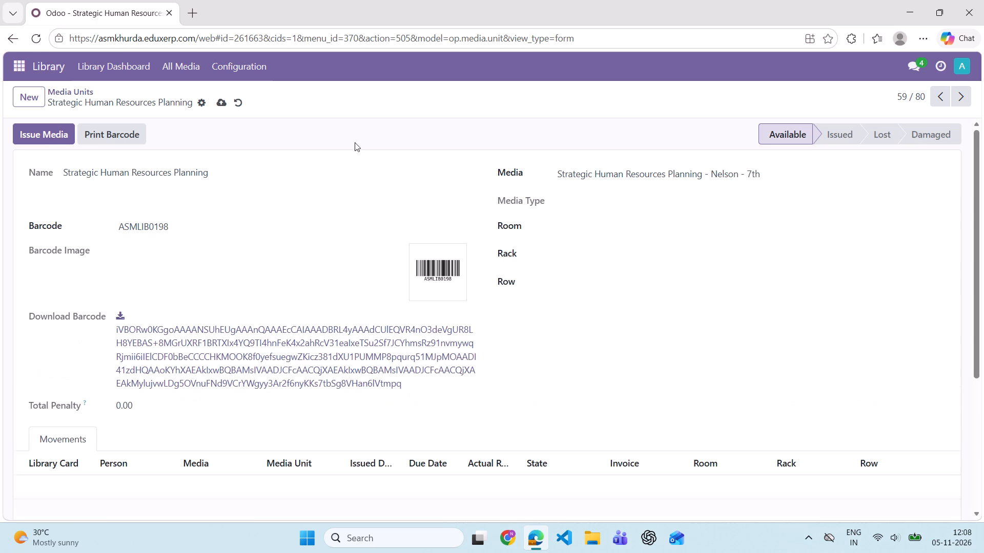
click(327, 221)
key(0)
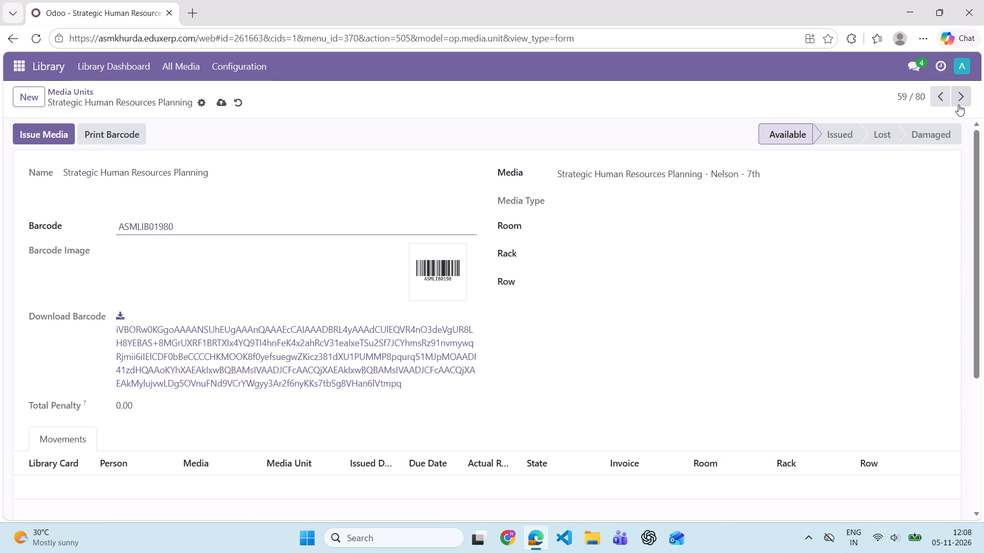
Move on to the next unit, ASMLIB01981, and regenerate its barcode image by deleting and re-entering the final 1.
click(958, 104)
click(214, 230)
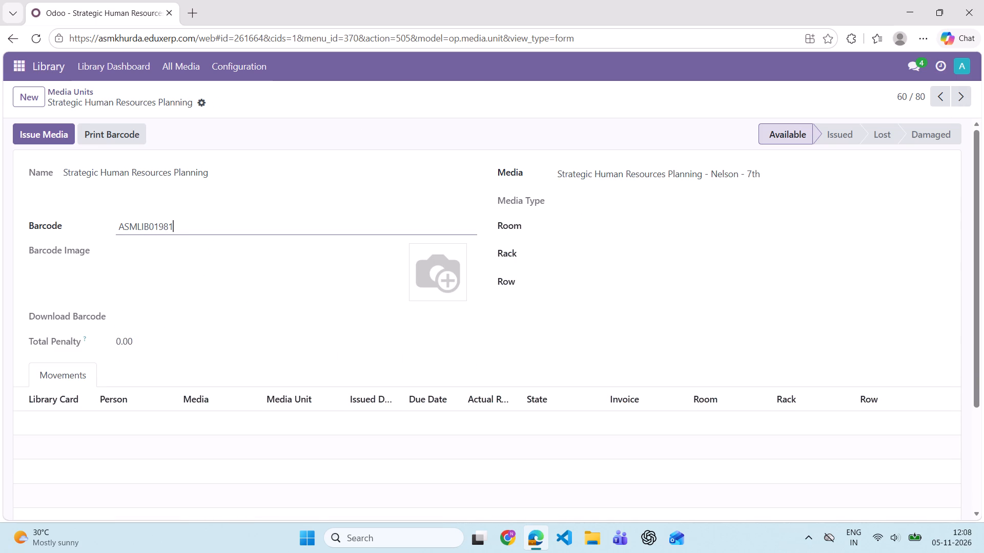
key(BackSpace)
click(217, 145)
click(204, 227)
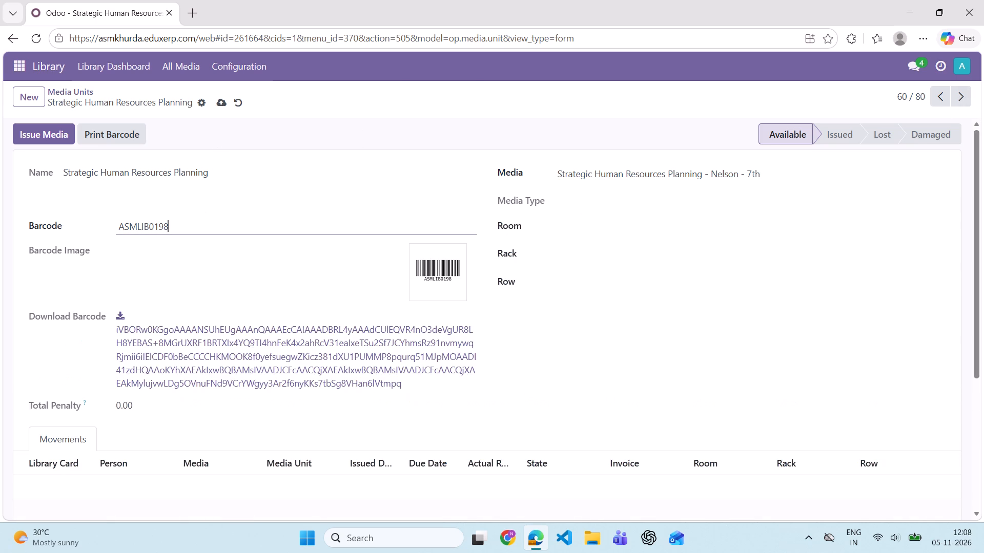
key(1)
Advance to the next media unit, ASMLIB01982, and regenerate its barcode image by removing and re-entering the last digit, 2.
click(962, 99)
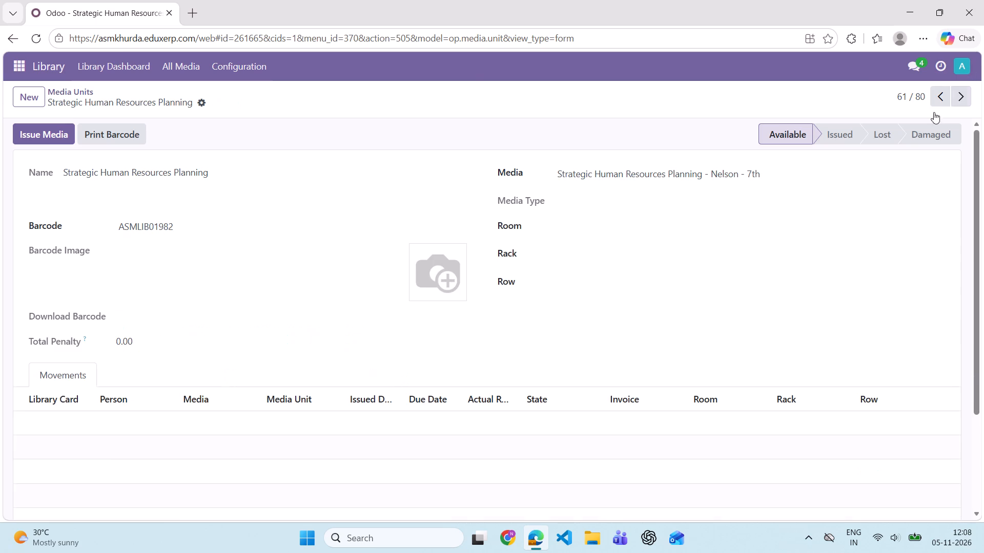
click(178, 220)
key(BackSpace)
click(219, 129)
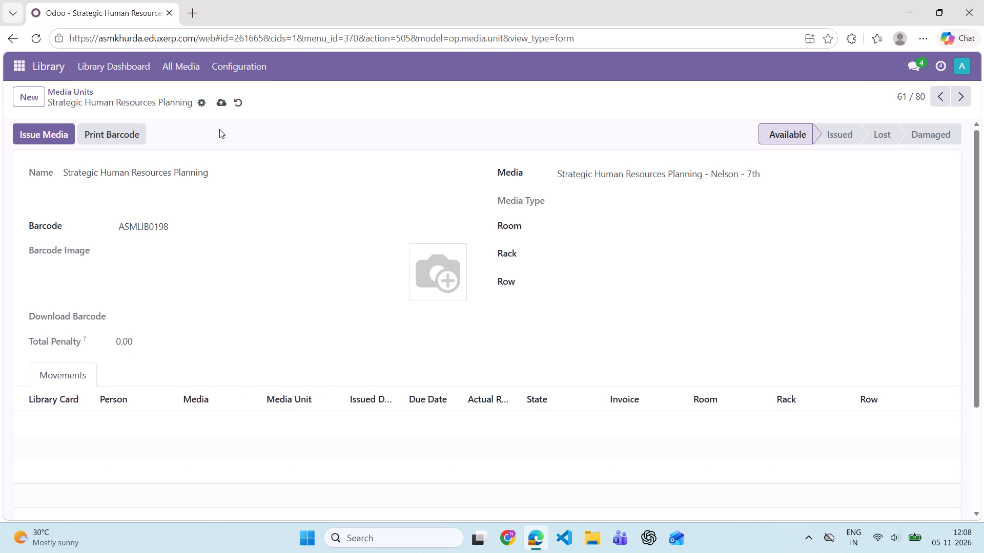
click(206, 231)
key(2)
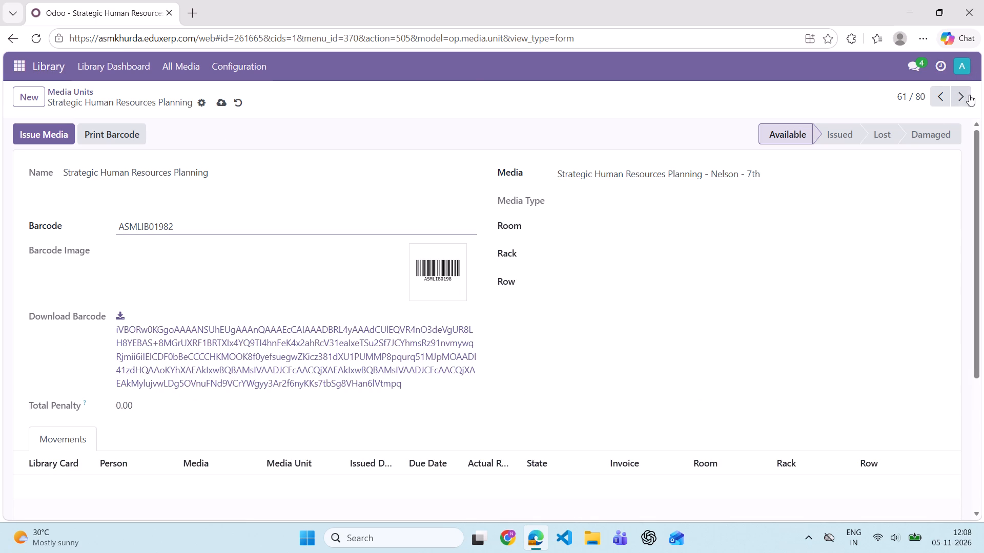
Go to the following unit, ASMLIB01983, and regenerate its barcode image by deleting the barcode's final 3 and entering it again.
click(964, 97)
click(214, 227)
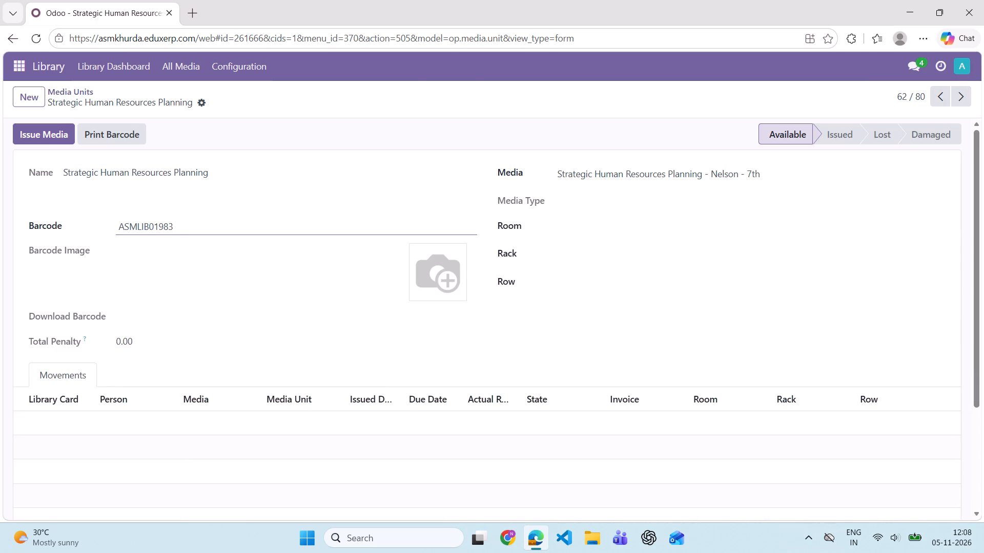
key(BackSpace)
click(220, 130)
click(199, 226)
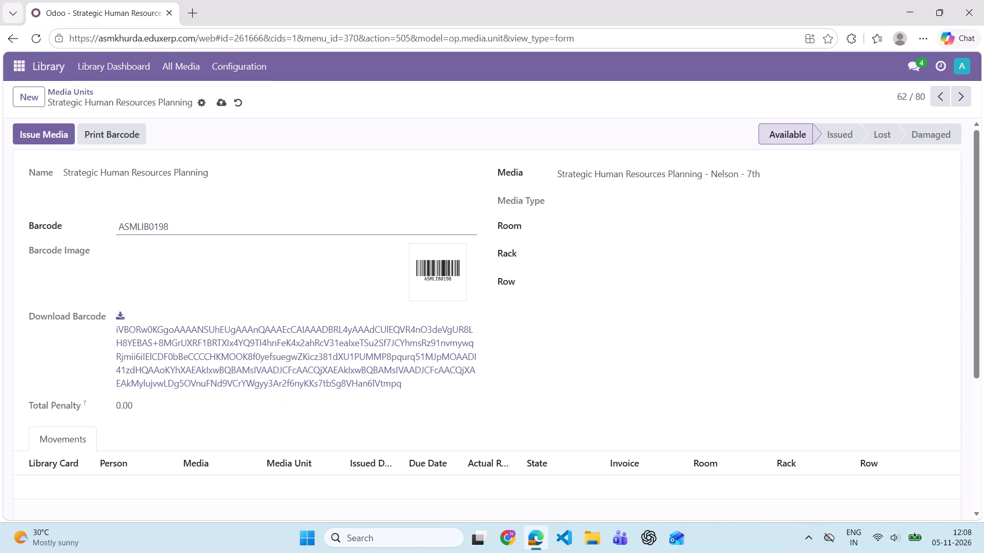
key(3)
Move on to the next unit, ASMLIB01984, and regenerate its barcode image by removing the last digit and re-entering 4.
click(959, 99)
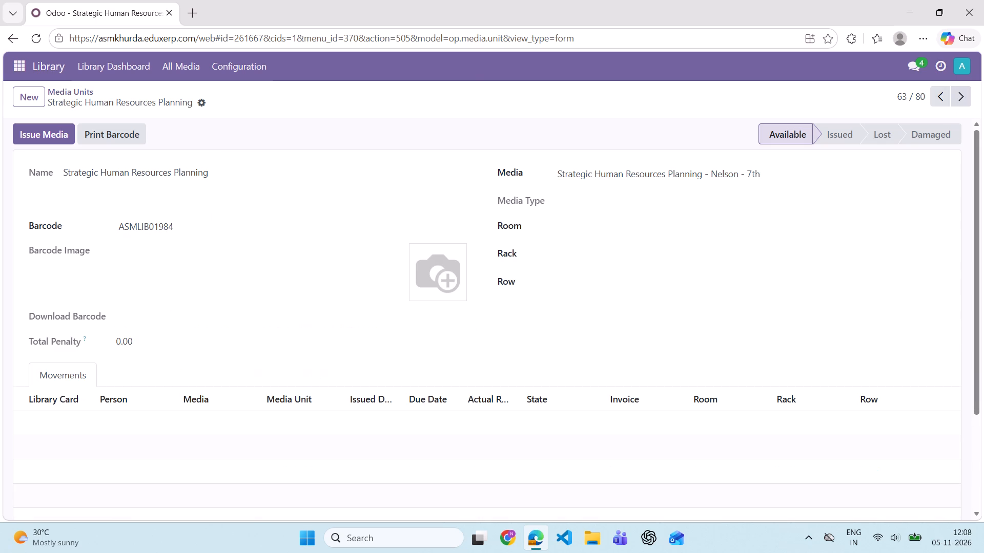
click(239, 228)
key(BackSpace)
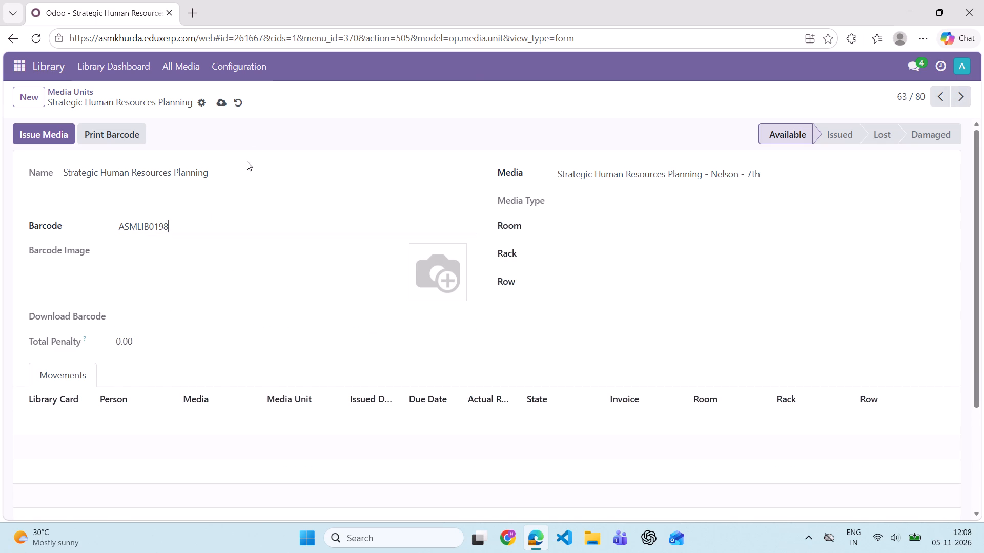
click(254, 135)
click(214, 223)
key(4)
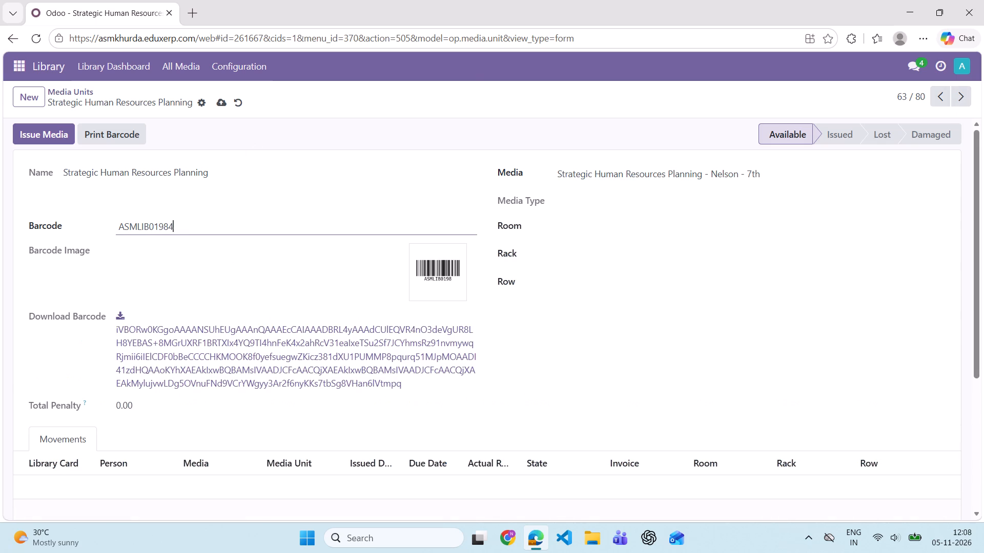
Advance to the next Strategic Human Resources Planning unit, ASMLIB01985, and regenerate its barcode image by deleting and re-entering the final 5.
click(964, 106)
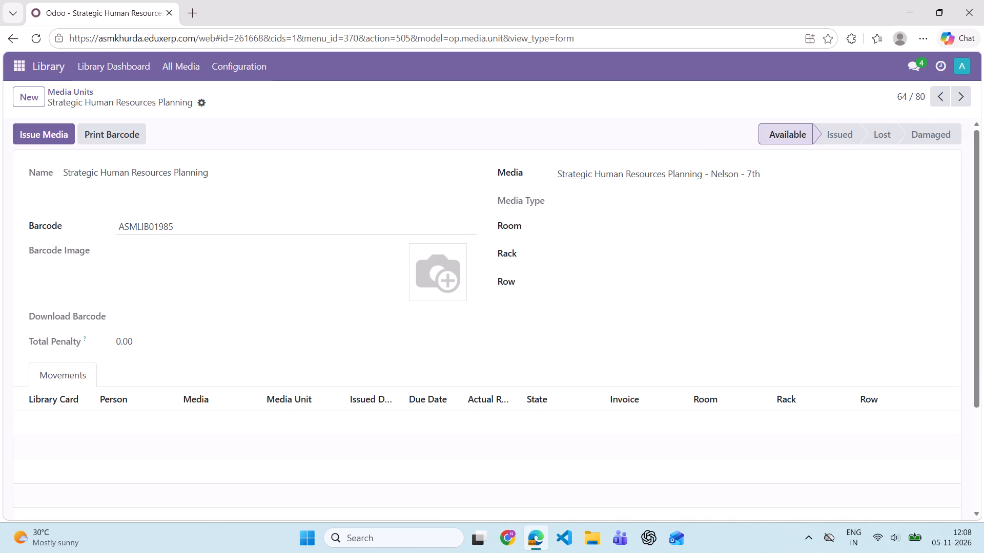
click(202, 227)
key(BackSpace)
click(217, 136)
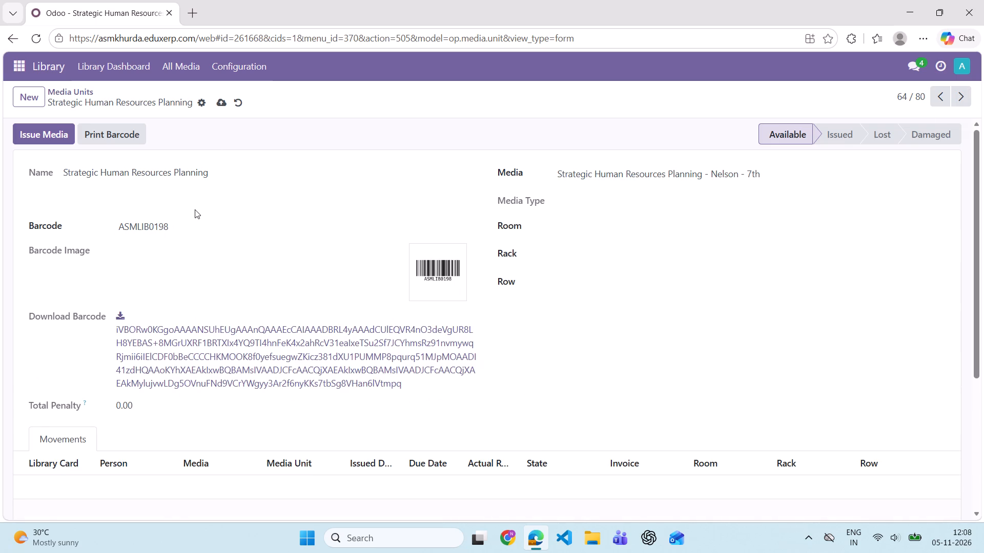
click(194, 223)
key(5)
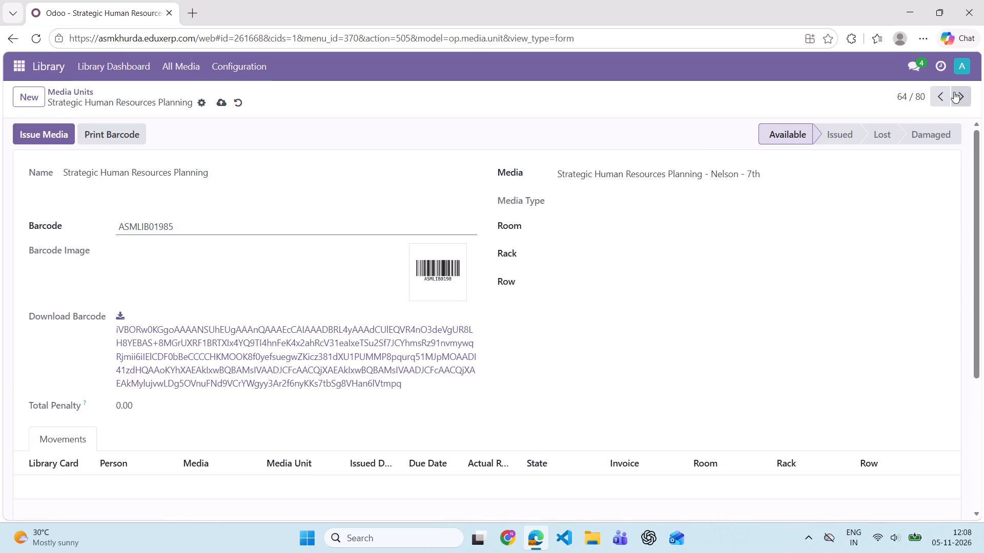
Save the current record and advance to the next media unit, ASMLIB01959.
click(954, 92)
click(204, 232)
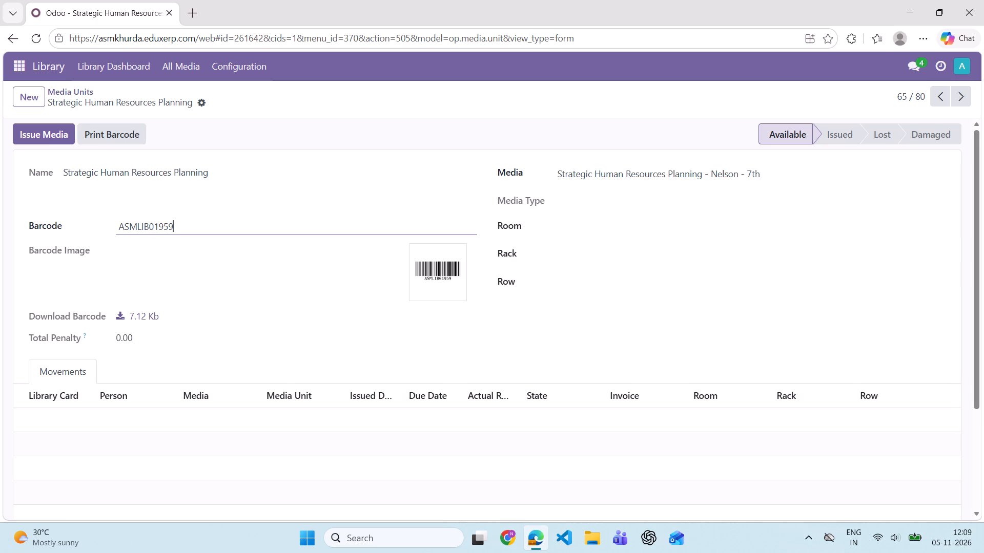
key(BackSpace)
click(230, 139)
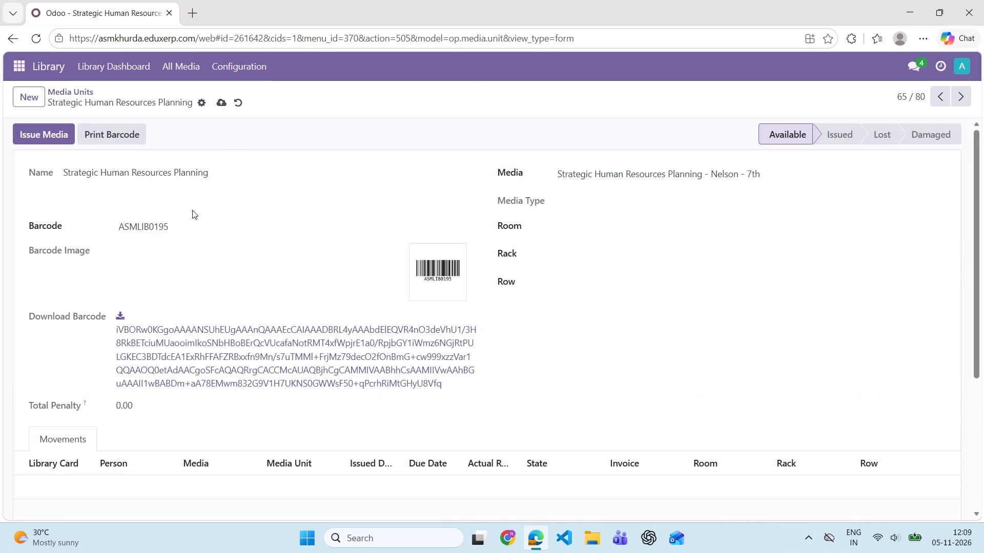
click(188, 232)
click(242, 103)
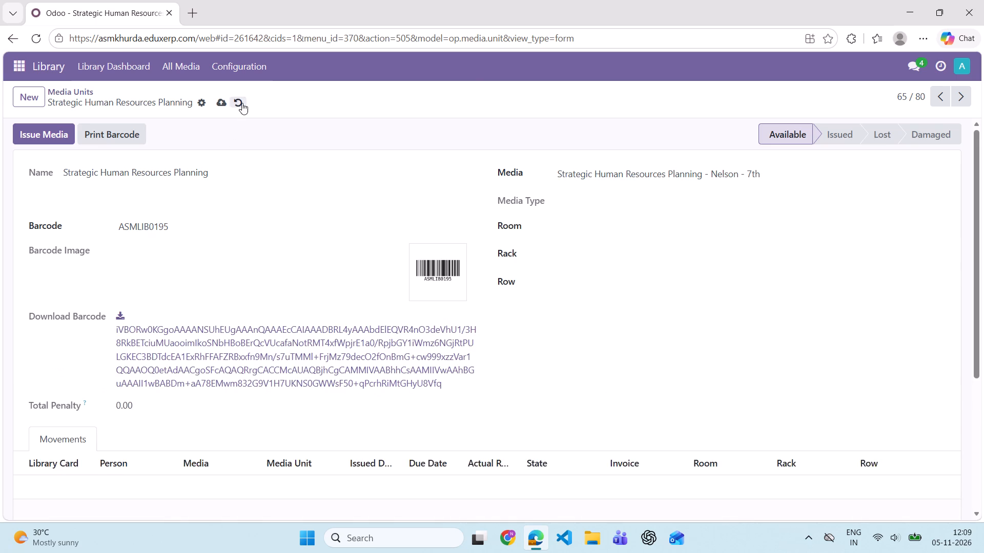
Regenerate the barcode image of unit ASMLIB01959 by deleting the barcode's last digit and re-entering 9.
click(194, 230)
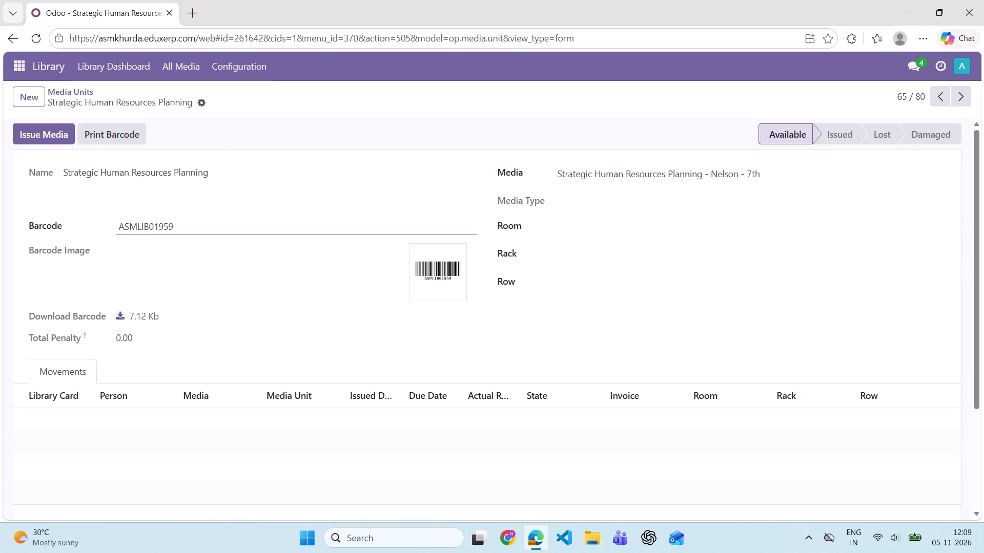
key(BackSpace)
click(204, 144)
click(179, 227)
key(9)
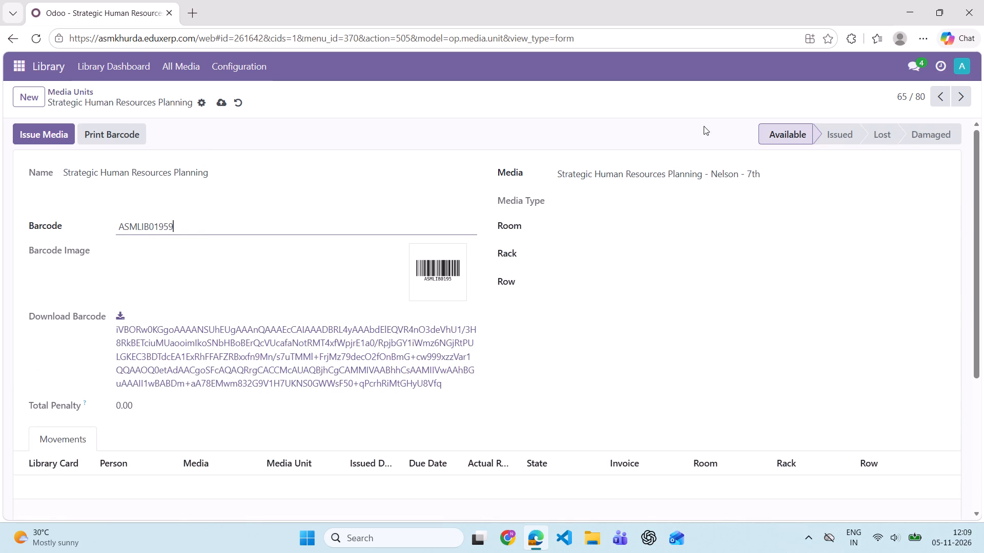
Advance to the next unit, ASMLIB01960, and regenerate its barcode image by removing the final digit and re-entering 0.
click(963, 100)
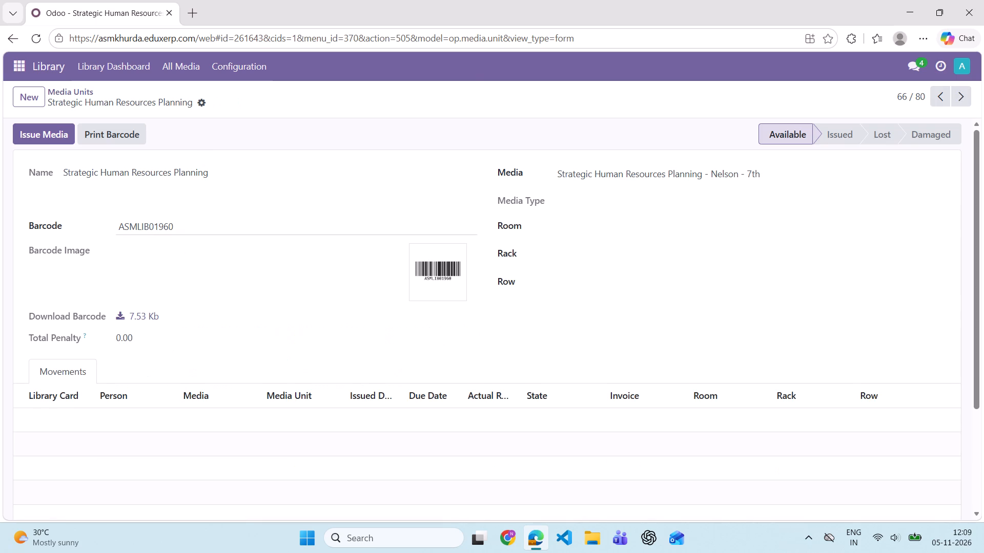
click(175, 226)
key(BackSpace)
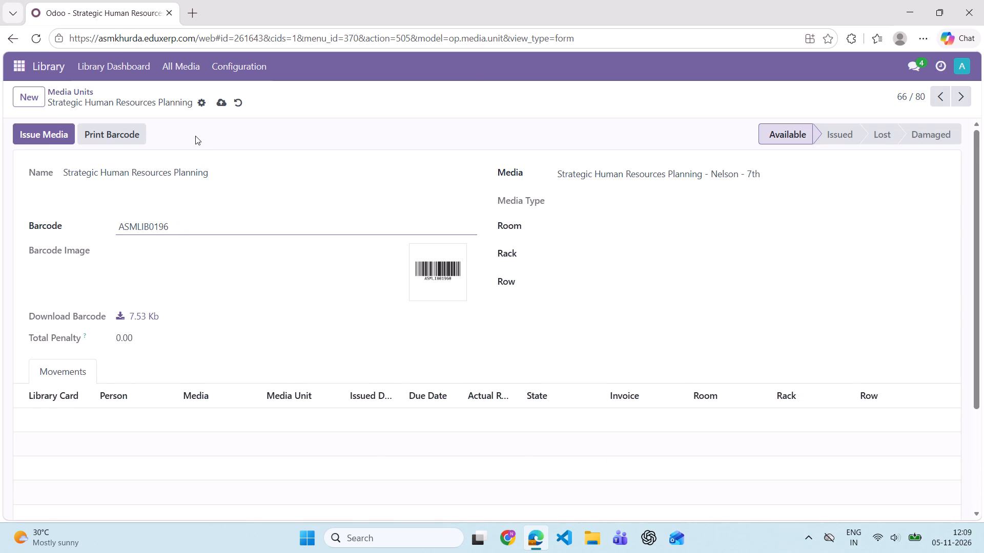
click(195, 136)
click(187, 230)
key(0)
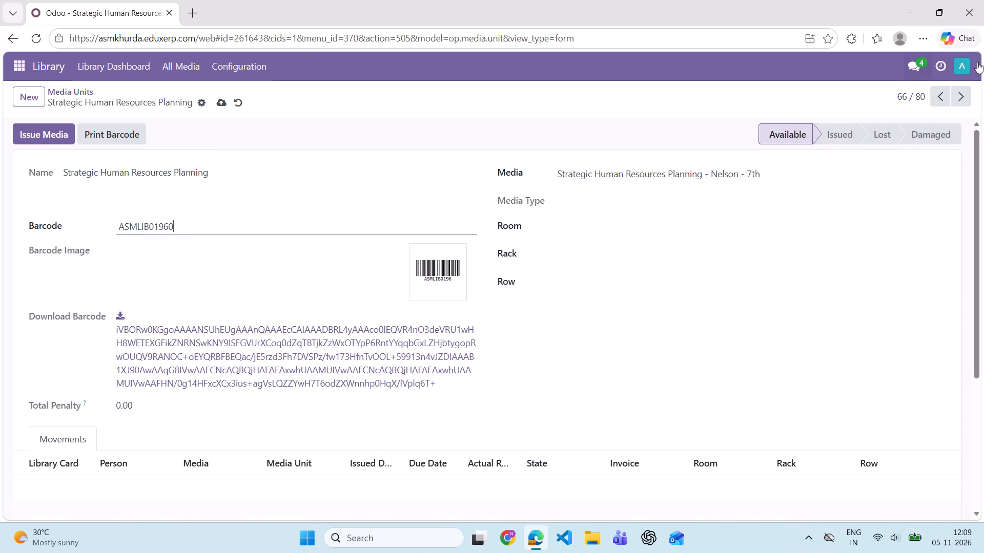
Move on to unit ASMLIB01961 and regenerate its barcode image by deleting the barcode's final 1 and entering it again.
click(955, 92)
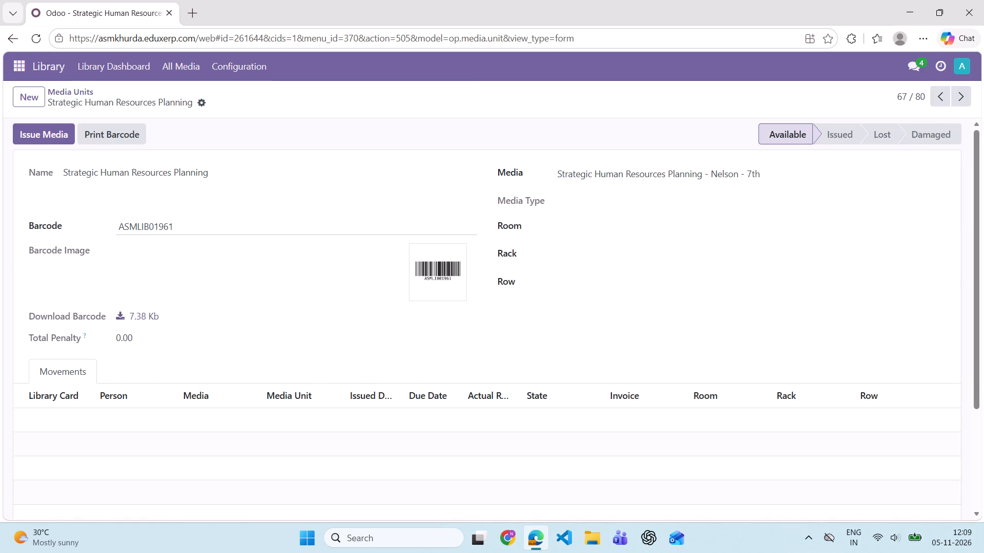
click(188, 222)
key(BackSpace)
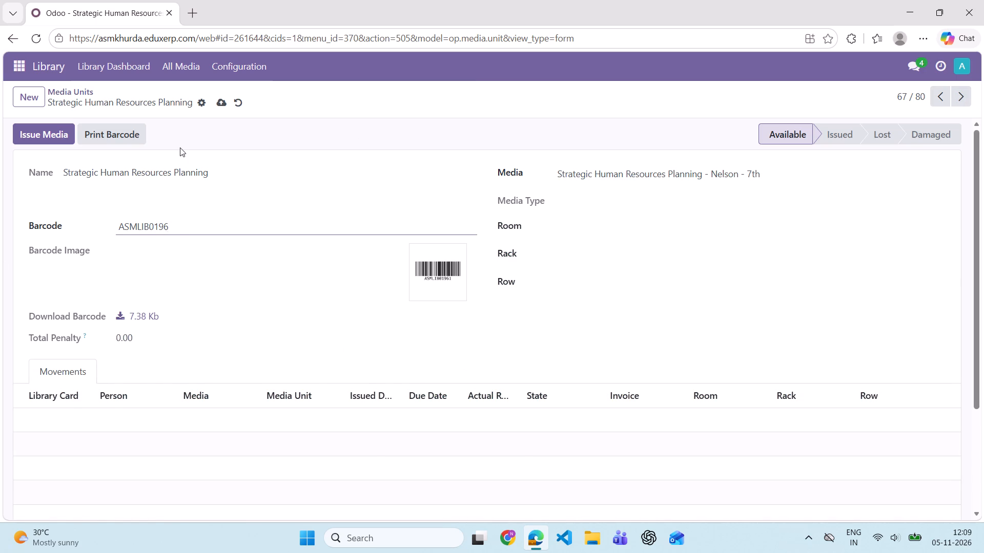
click(180, 147)
click(186, 223)
key(1)
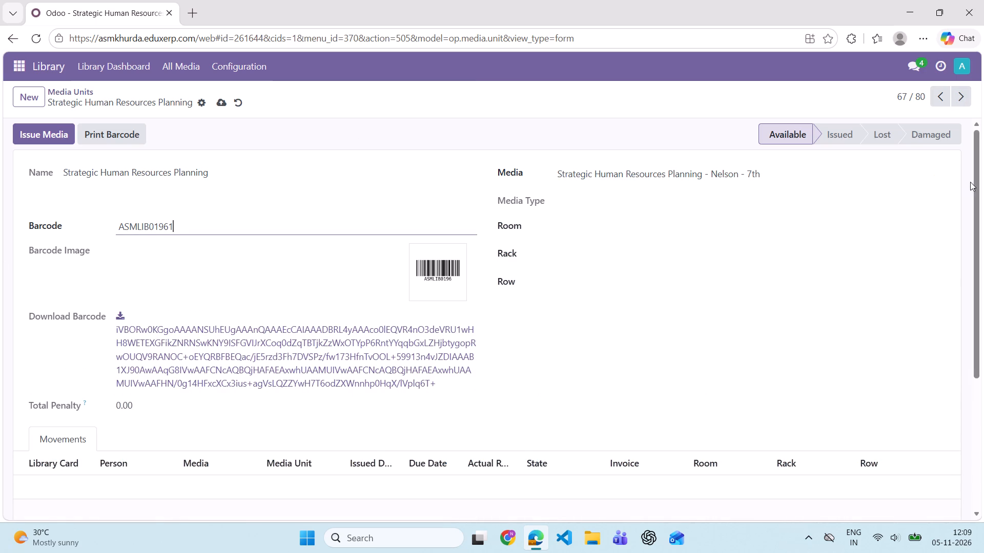
Go to the following unit, ASMLIB01986, and generate its missing barcode image by deleting and re-entering the final 6.
click(963, 103)
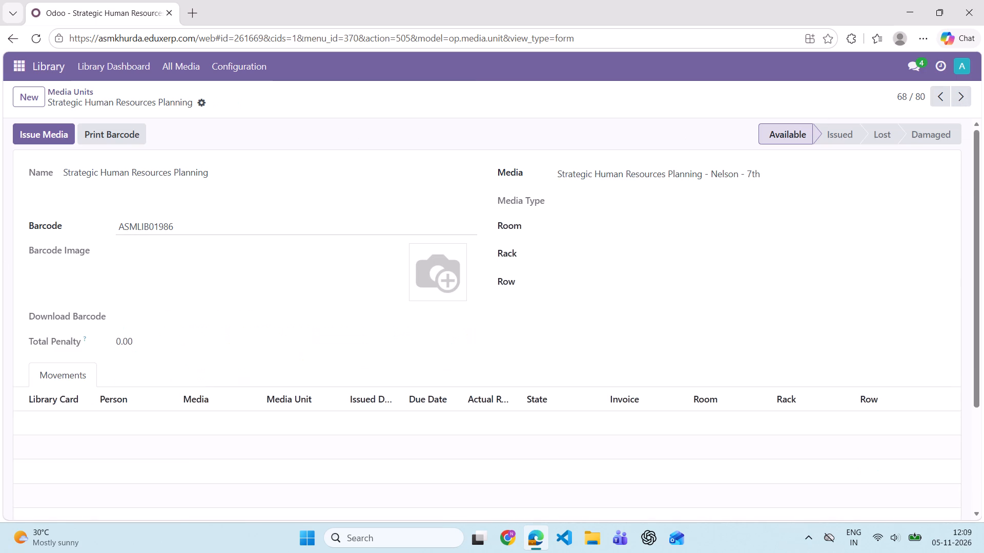
click(227, 226)
key(BackSpace)
click(227, 151)
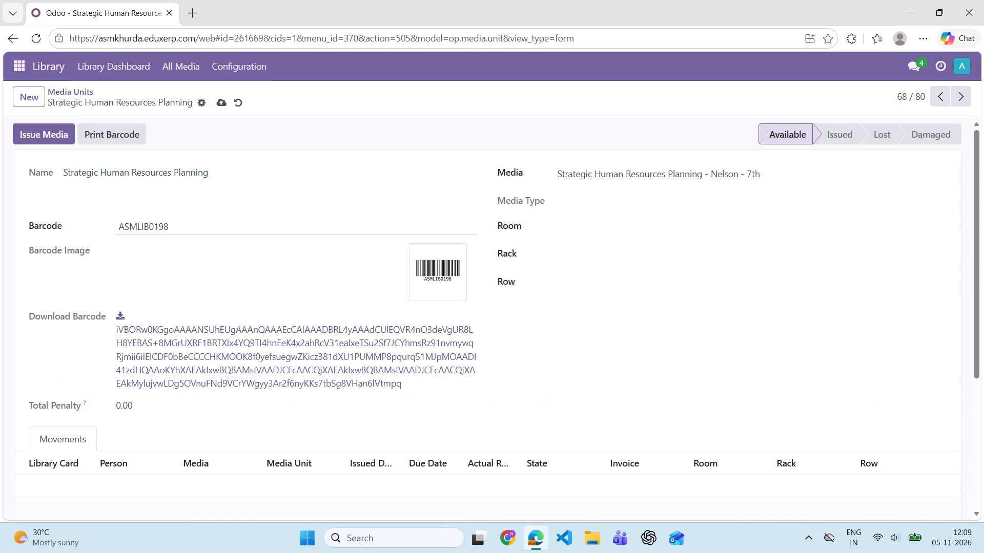
click(208, 225)
key(6)
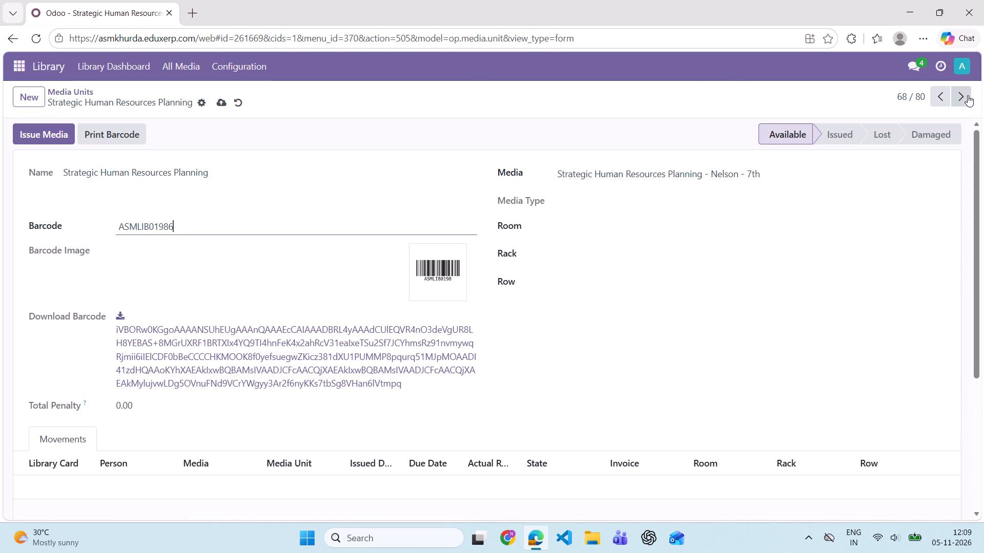
Advance to the next unit, ASMLIB01964, and regenerate its barcode image by removing the last digit and re-entering 4.
click(968, 95)
click(211, 220)
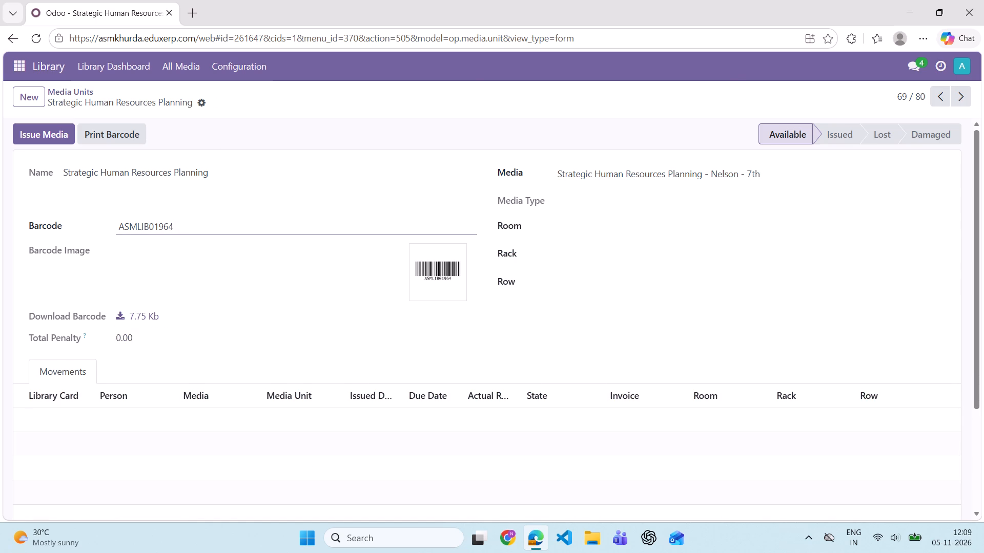
key(BackSpace)
click(200, 150)
click(184, 230)
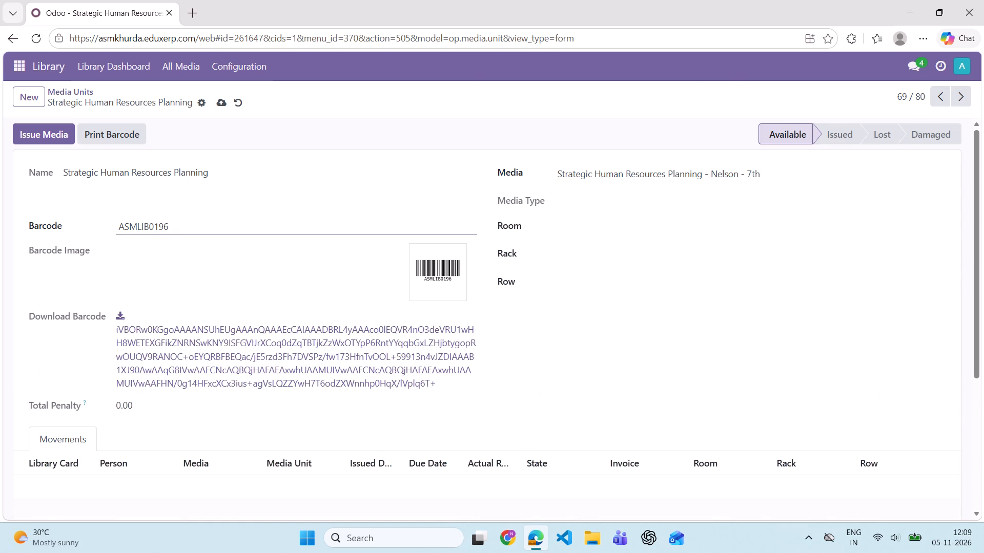
key(4)
Move on to unit ASMLIB01965 and regenerate its barcode image by deleting the barcode's final 5 and entering it again.
click(957, 99)
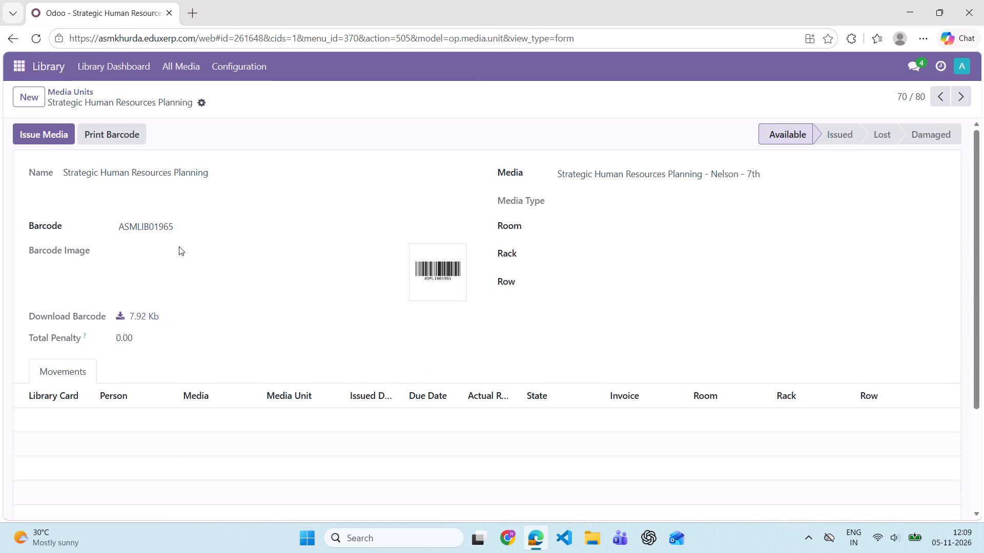
click(185, 222)
key(BackSpace)
click(185, 116)
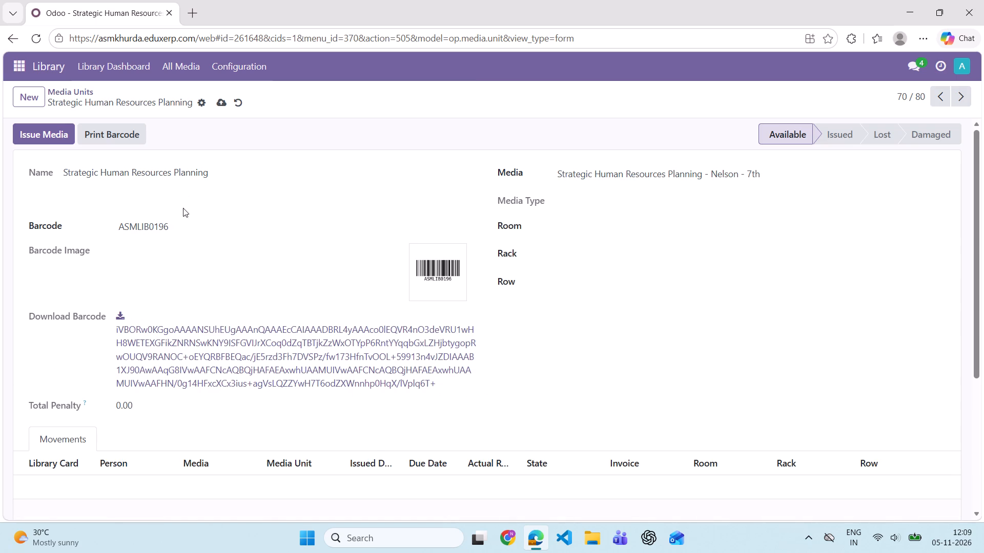
click(184, 223)
key(5)
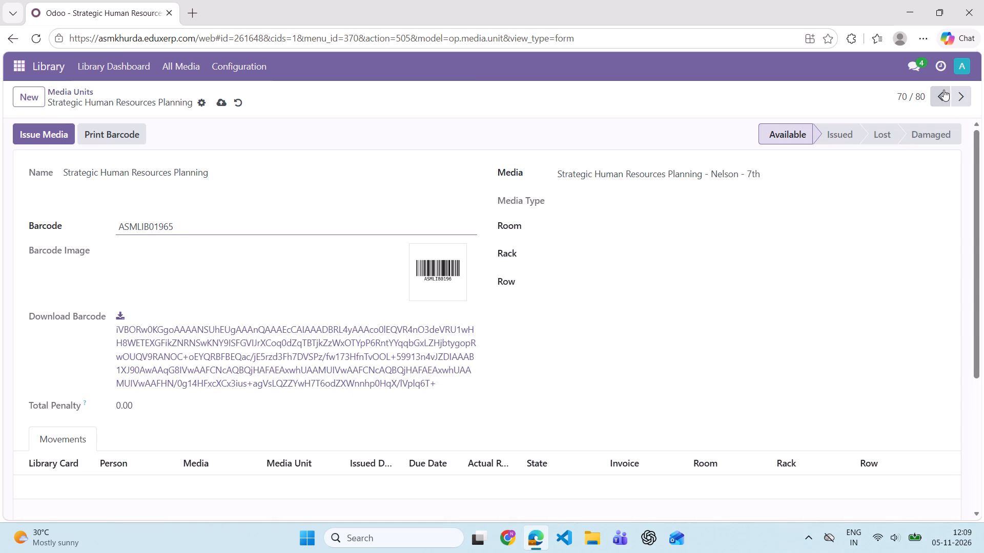
Save the current record and advance to the next media unit, ASMLIB01966.
click(961, 90)
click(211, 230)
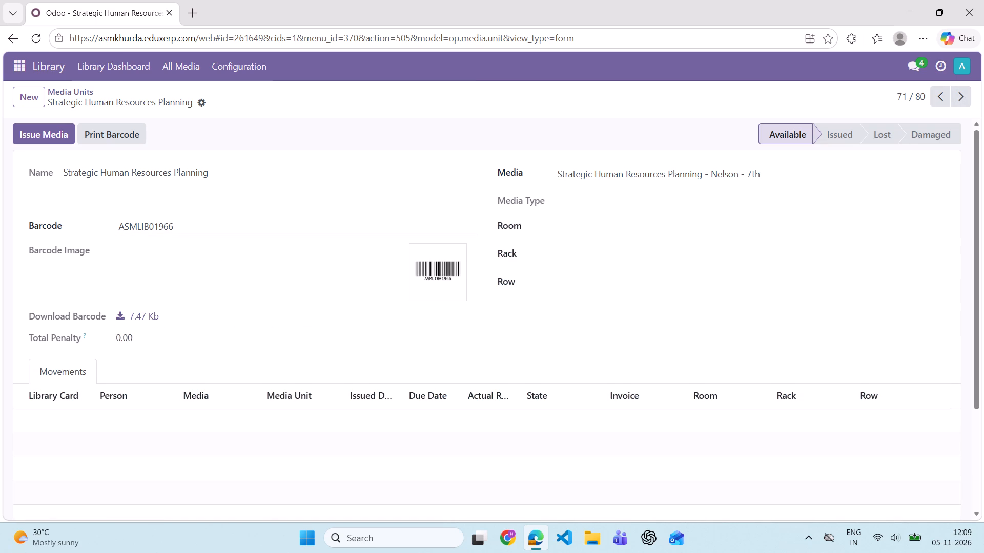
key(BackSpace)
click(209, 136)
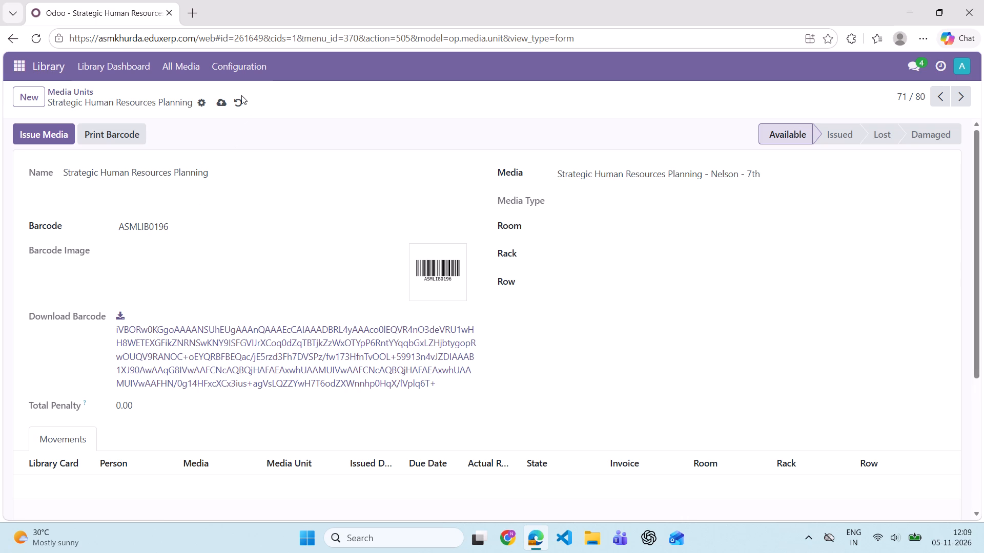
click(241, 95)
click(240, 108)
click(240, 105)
Regenerate the barcode image of unit ASMLIB01966 by deleting the barcode's last digit and re-entering 6.
click(198, 229)
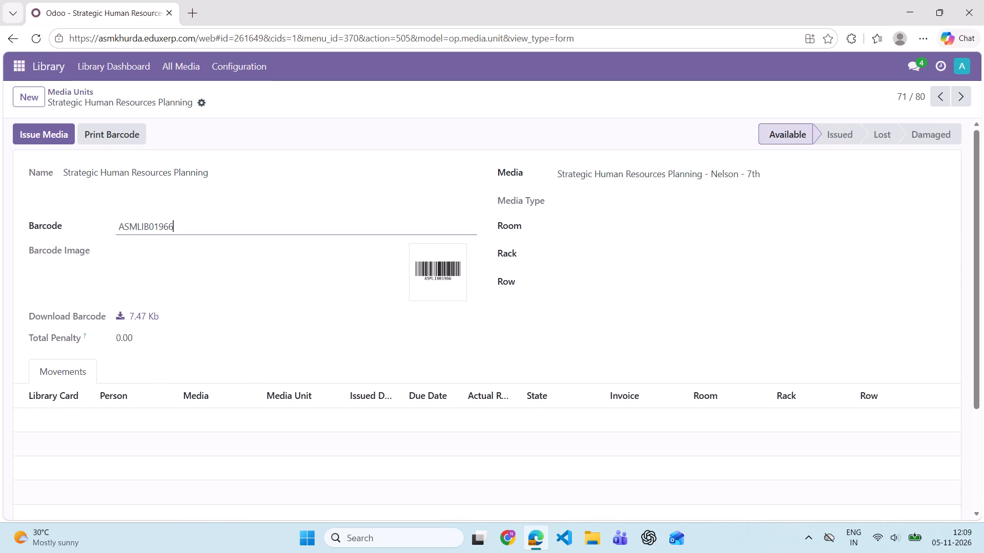
key(BackSpace)
click(199, 128)
click(211, 229)
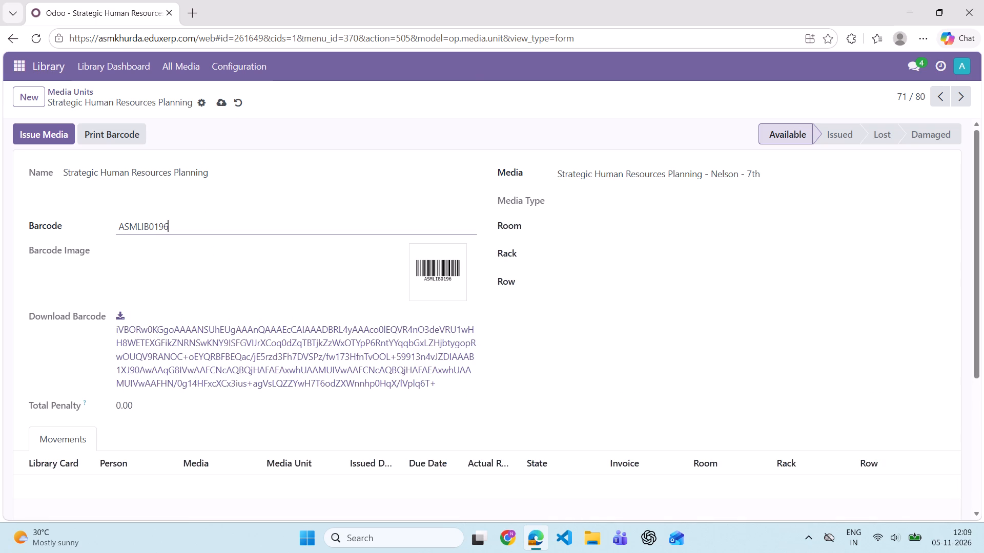
key(6)
Advance to the next unit, ASMLIB01988, and generate its missing barcode image by removing the final digit and re-entering 8.
click(959, 99)
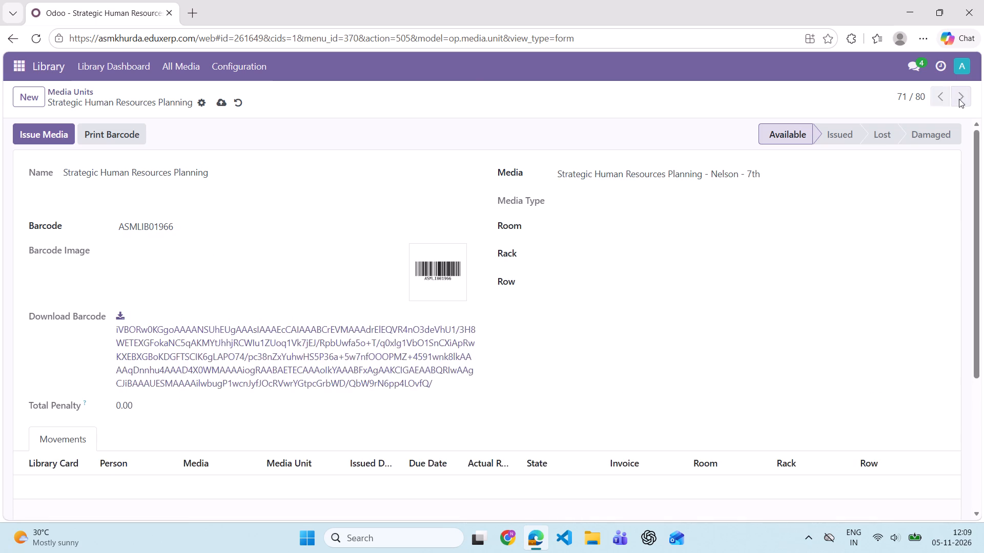
click(205, 225)
key(BackSpace)
click(214, 146)
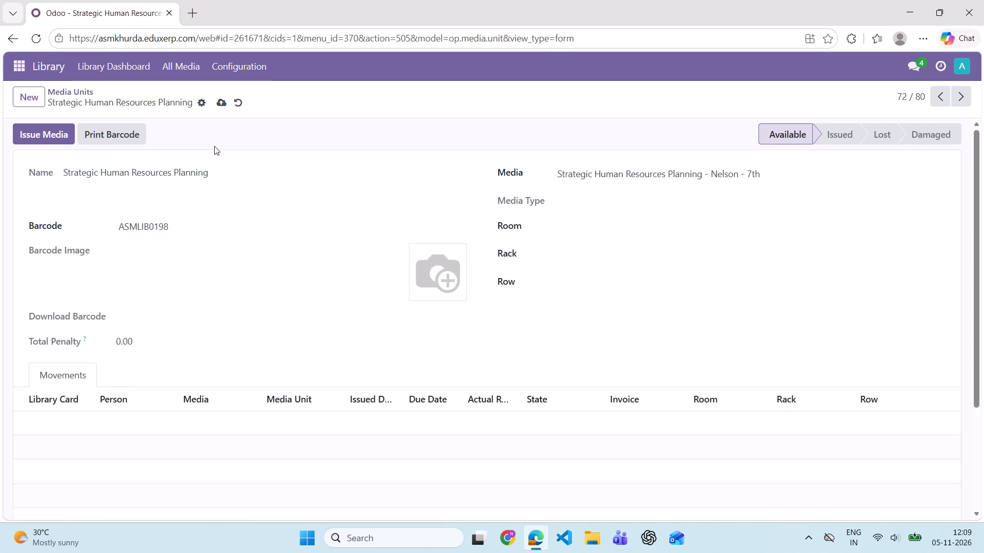
click(195, 225)
key(8)
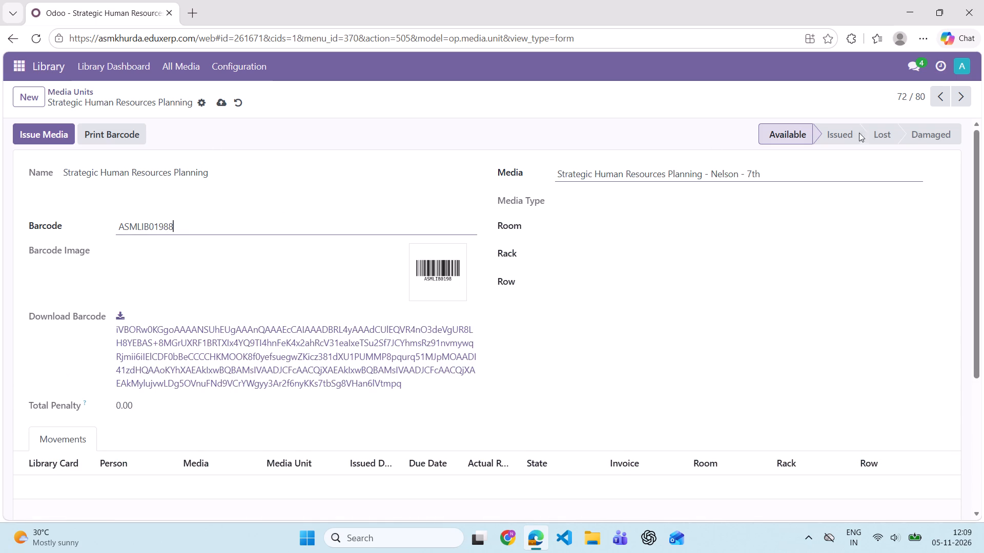
Go to the following unit, ASMLIB01987, and generate its missing barcode image by deleting and re-entering the final 7.
click(958, 95)
click(272, 224)
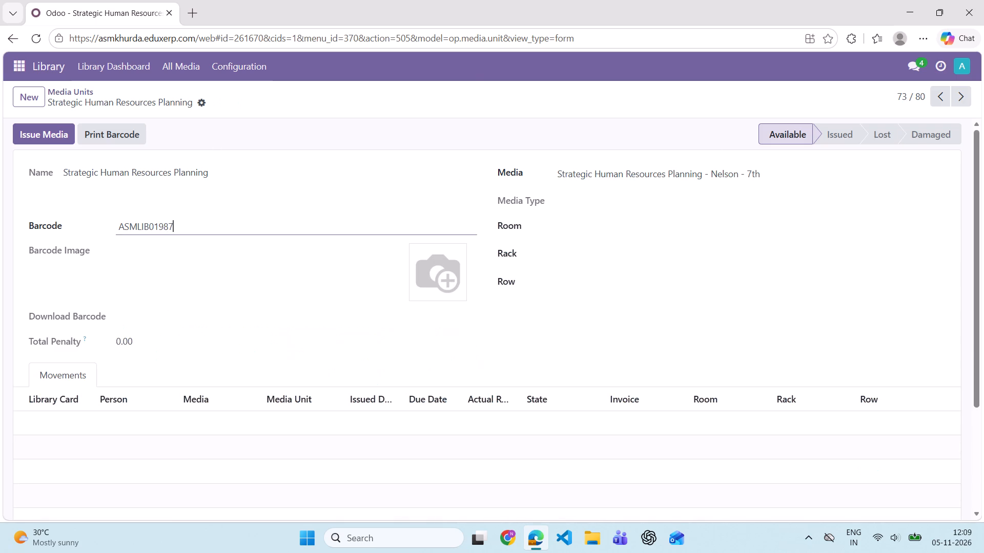
key(BackSpace)
click(258, 146)
click(203, 234)
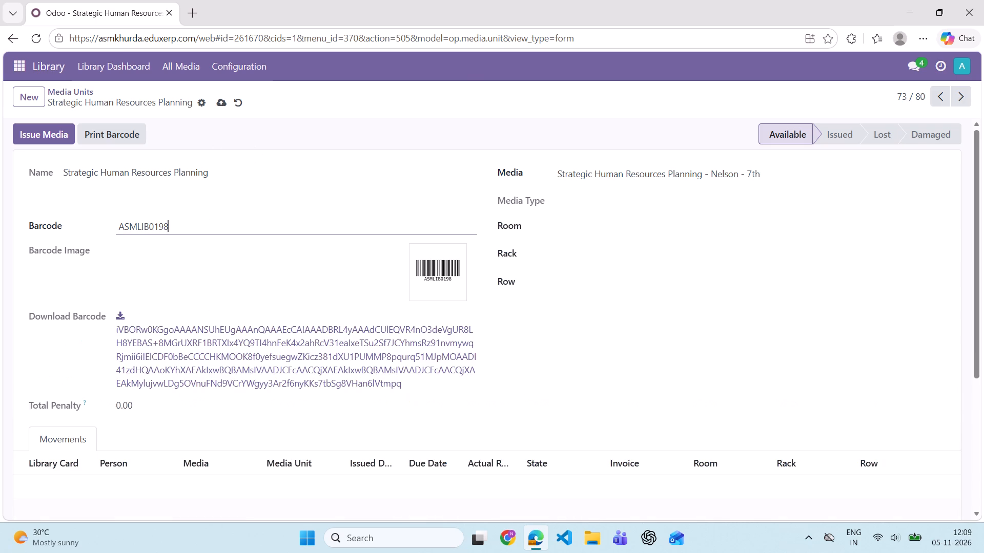
key(7)
Move on to unit ASMLIB01968 and regenerate its barcode image by deleting the barcode's final 8 and entering it again.
click(958, 93)
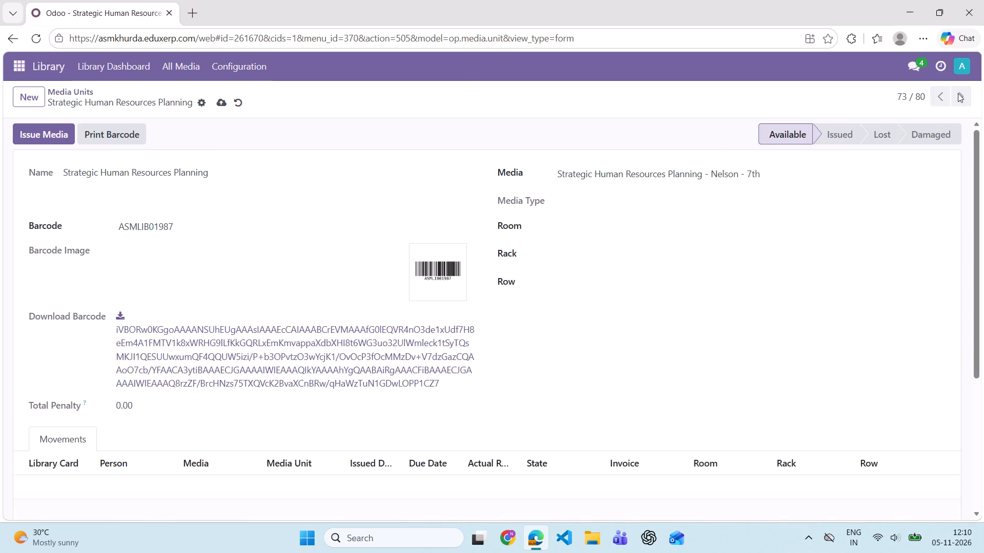
click(299, 225)
key(BackSpace)
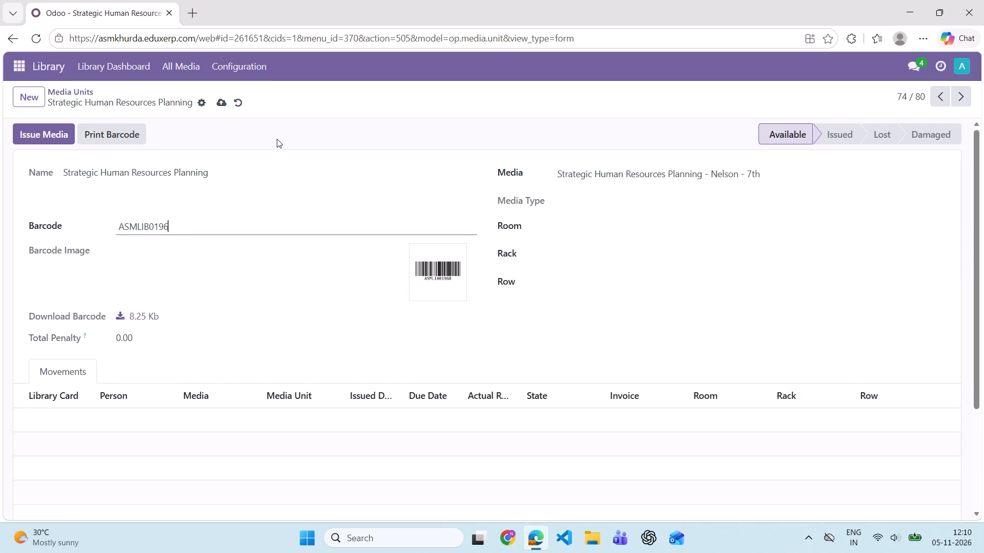
click(277, 138)
click(229, 226)
key(8)
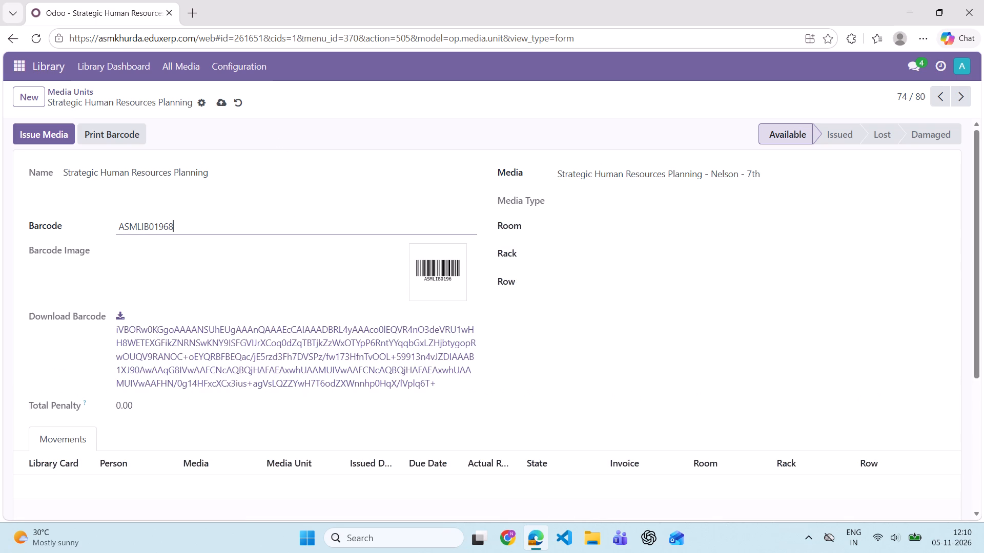
Advance to the next unit, ASMLIB01969, and regenerate its barcode image by removing the last digit and re-entering 9.
click(954, 102)
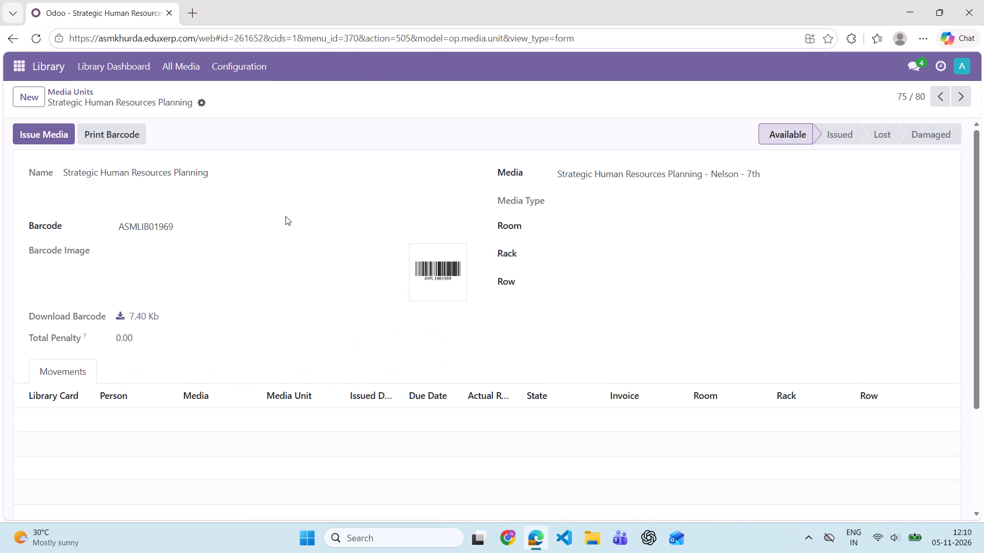
click(283, 223)
key(BackSpace)
click(266, 143)
click(235, 225)
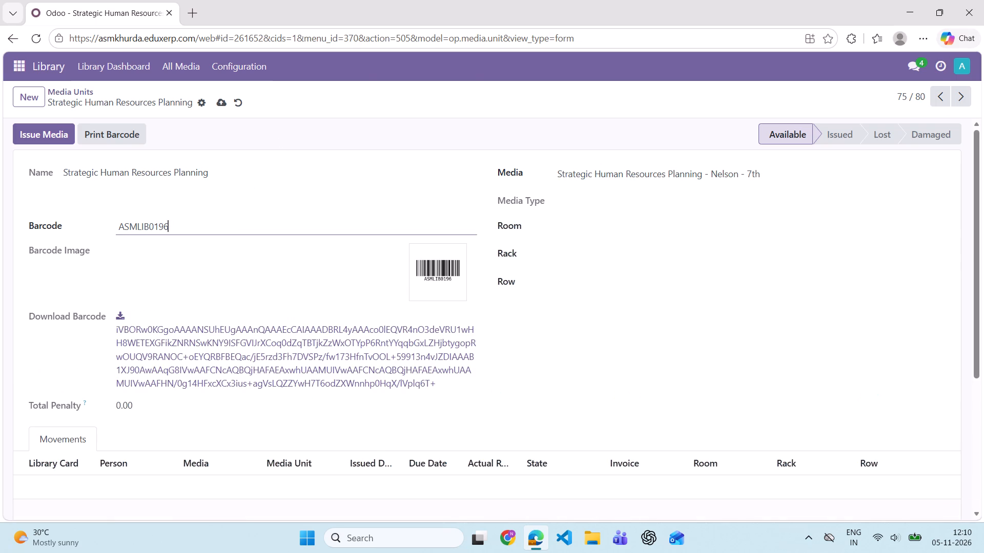
key(9)
Go to the following unit, ASMLIB01970, and regenerate its barcode image by deleting and re-entering the final 0.
click(954, 94)
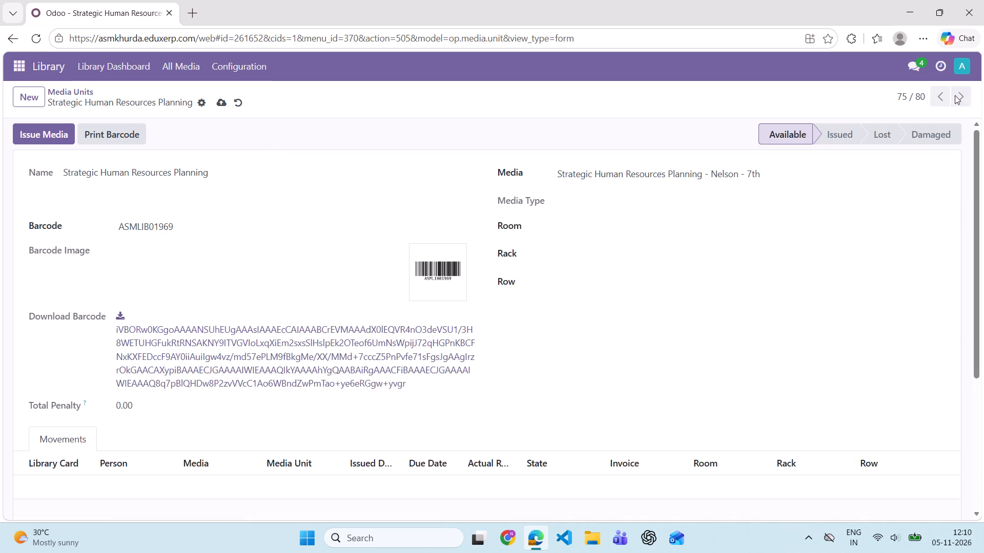
click(304, 220)
key(BackSpace)
click(306, 149)
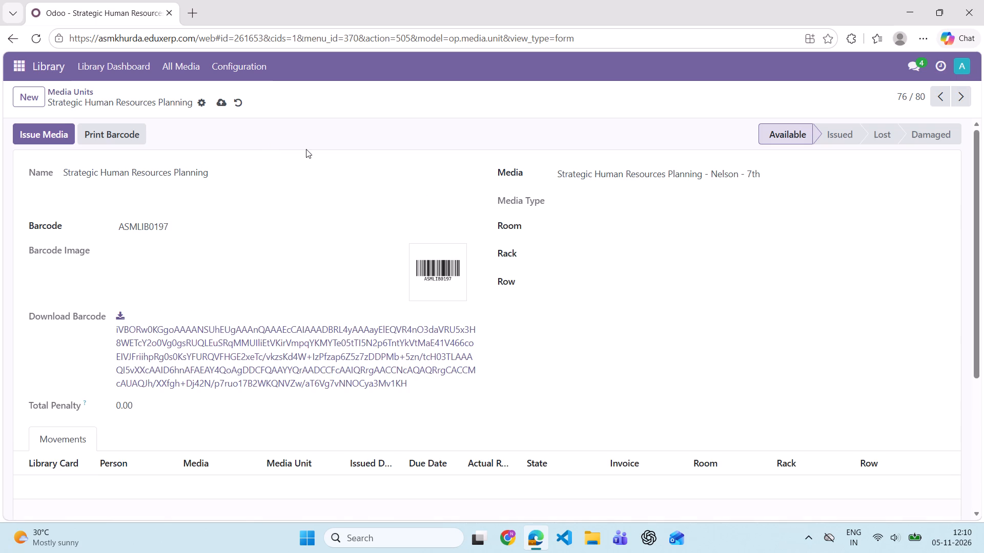
click(274, 223)
key(0)
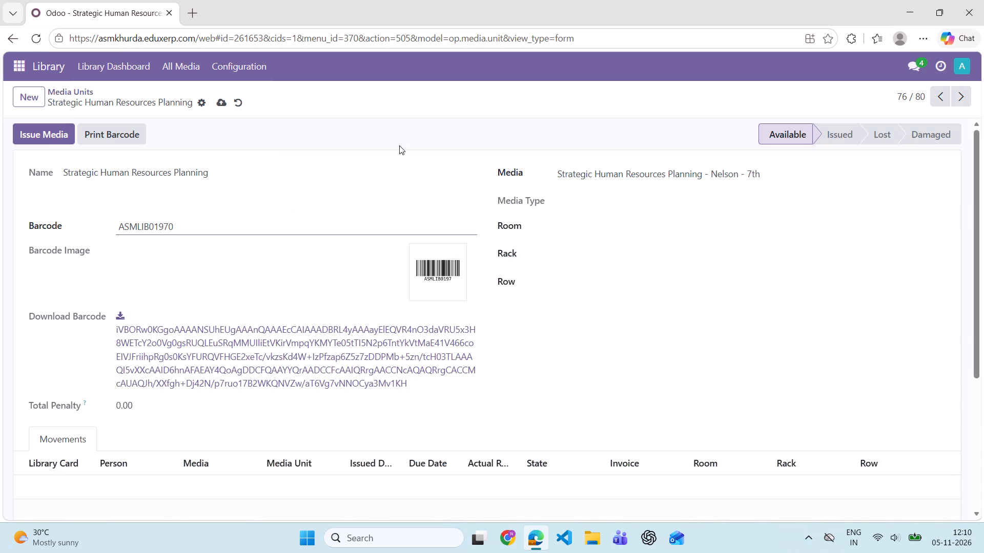
Save the current record and advance to the next media unit, ASMLIB01971.
click(951, 98)
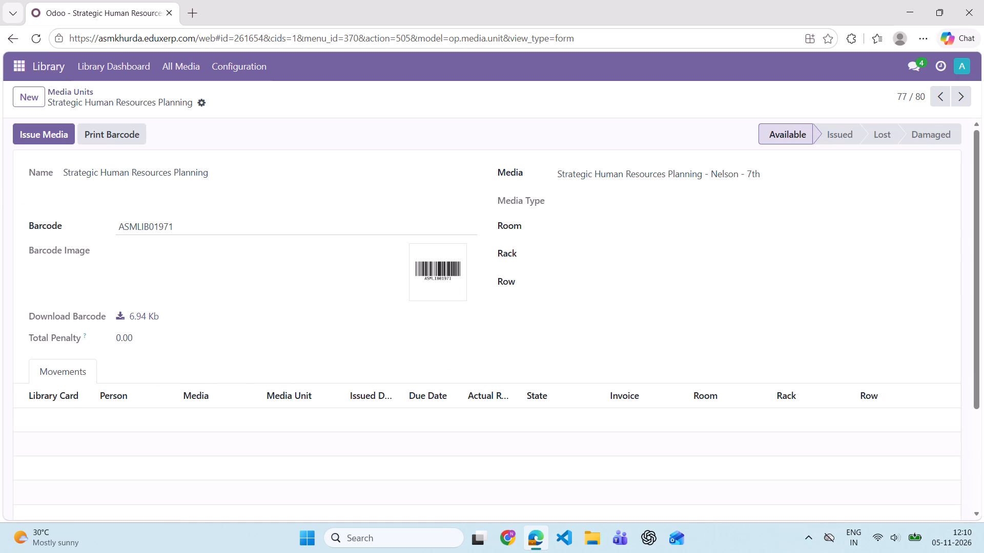
Regenerate the barcode image of unit ASMLIB01971 by deleting and re-entering the final 1, and save it by advancing to the following unit.
click(192, 232)
key(BackSpace)
click(213, 153)
click(192, 224)
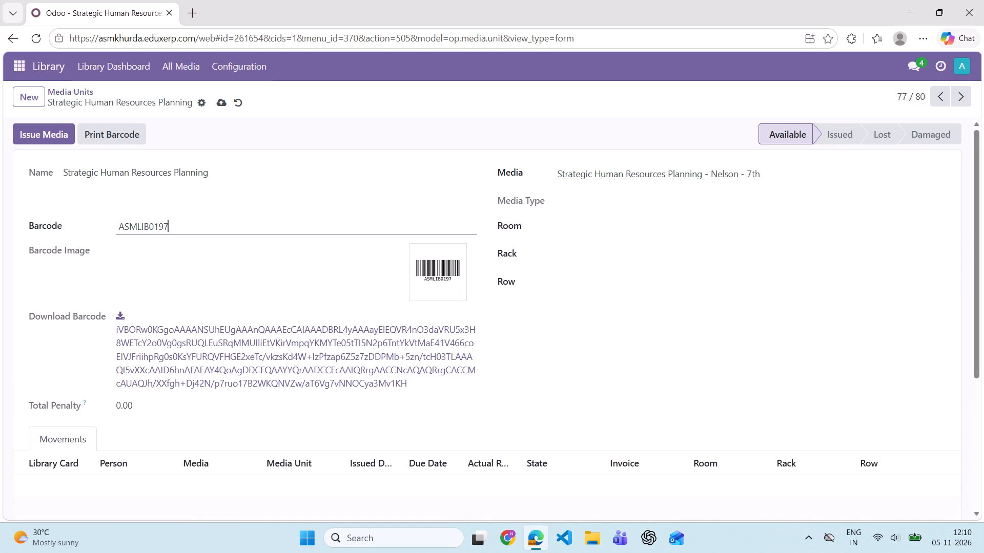
key(1)
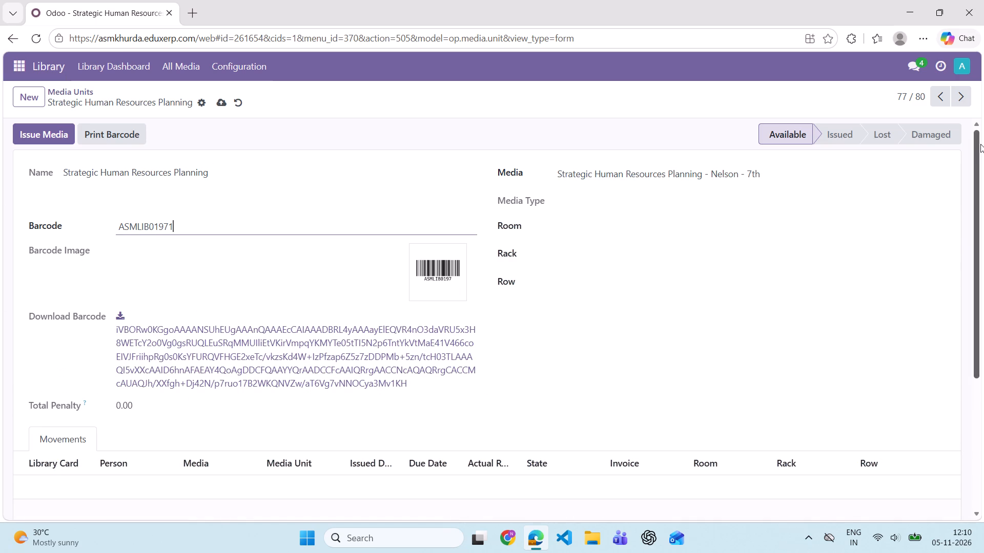
click(963, 93)
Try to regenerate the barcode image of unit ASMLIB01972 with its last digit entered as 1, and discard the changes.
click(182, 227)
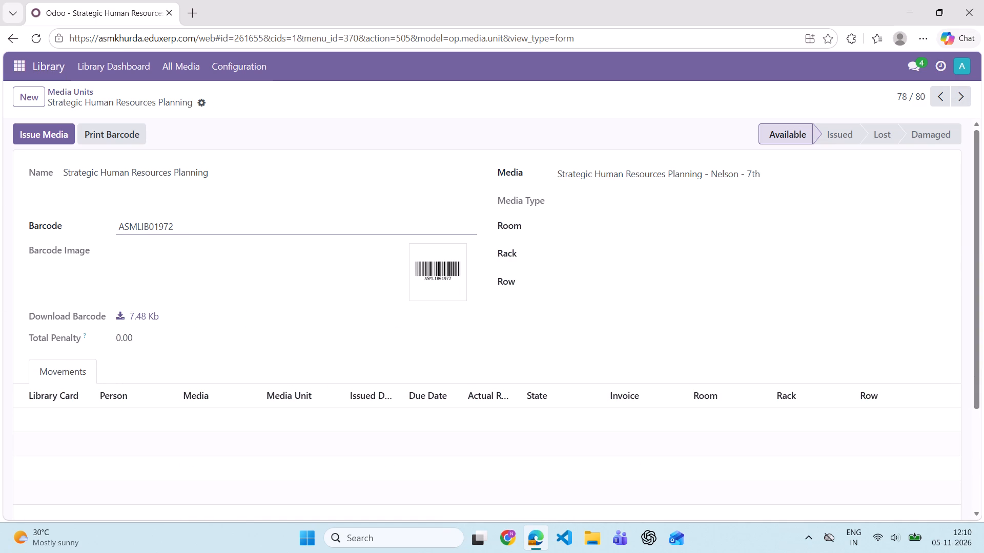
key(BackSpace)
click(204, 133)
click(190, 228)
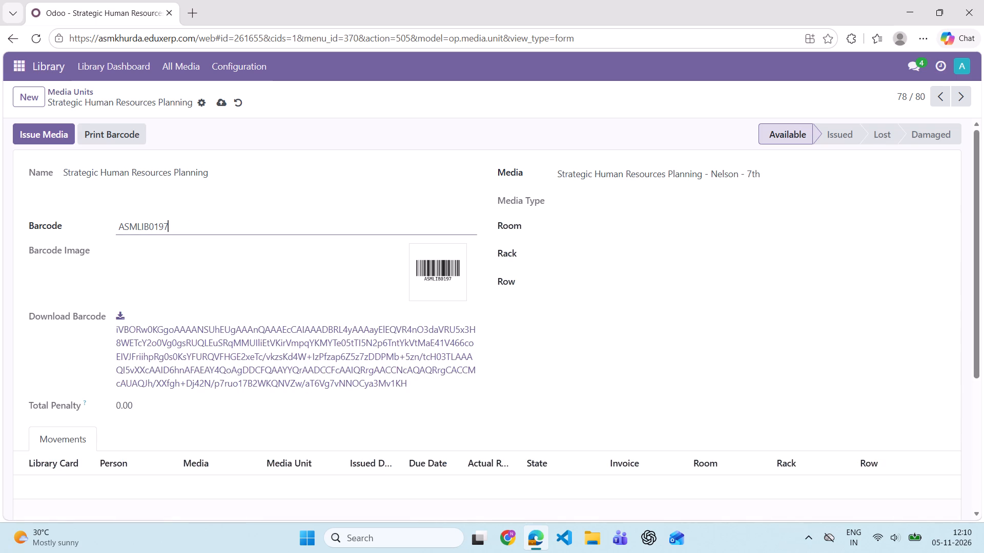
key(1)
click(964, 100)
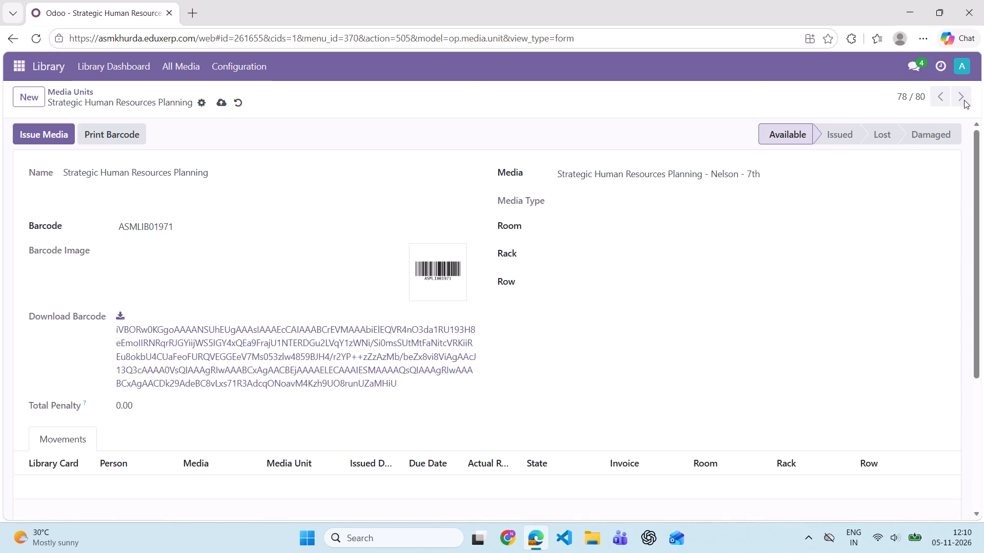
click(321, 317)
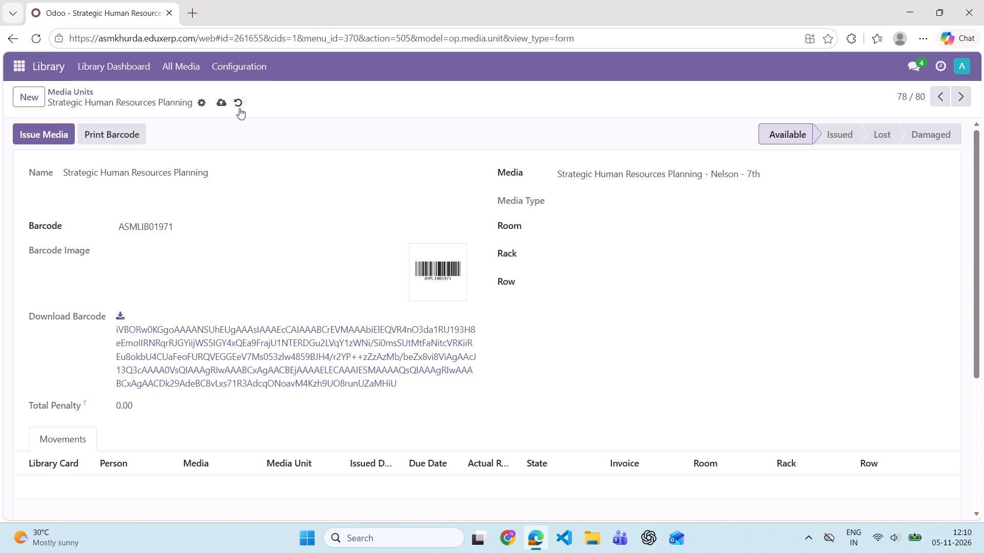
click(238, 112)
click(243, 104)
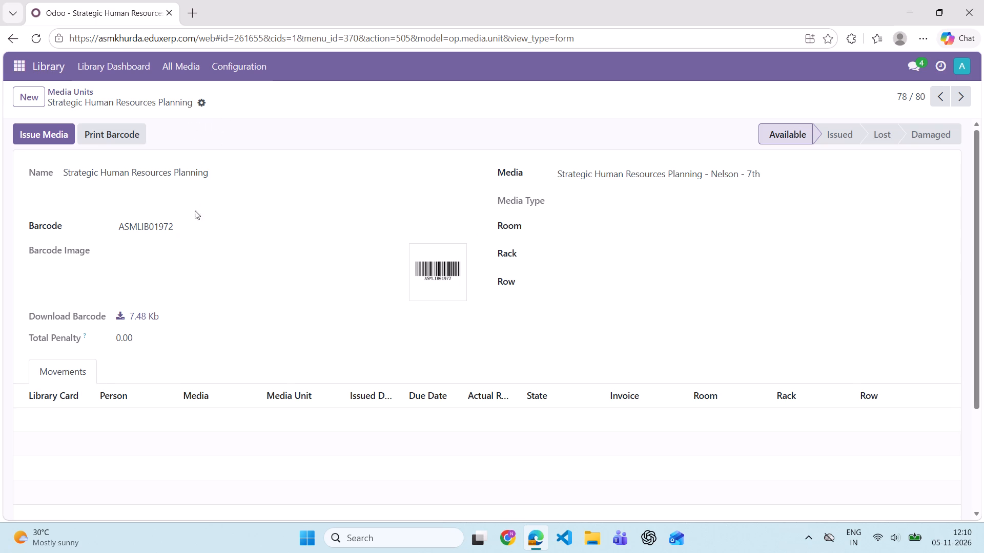
Page forward through the remaining media unit records after ASMLIB01972 to check their barcode images.
click(954, 96)
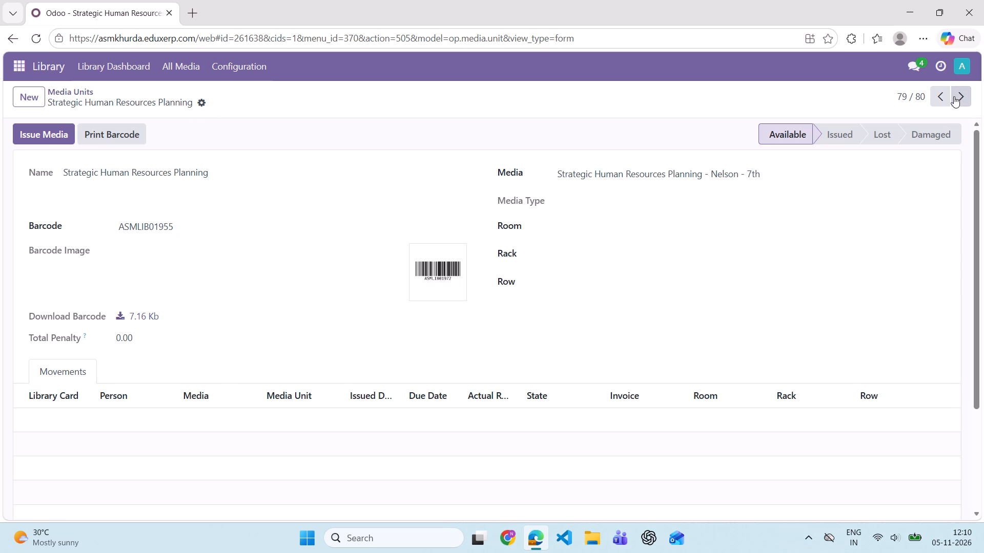
click(962, 96)
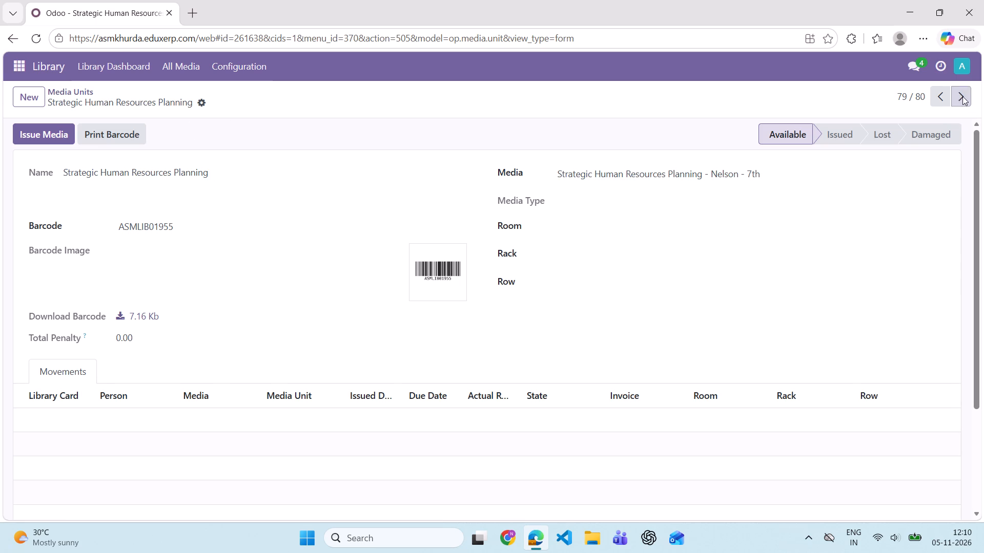
click(962, 96)
click(962, 96)
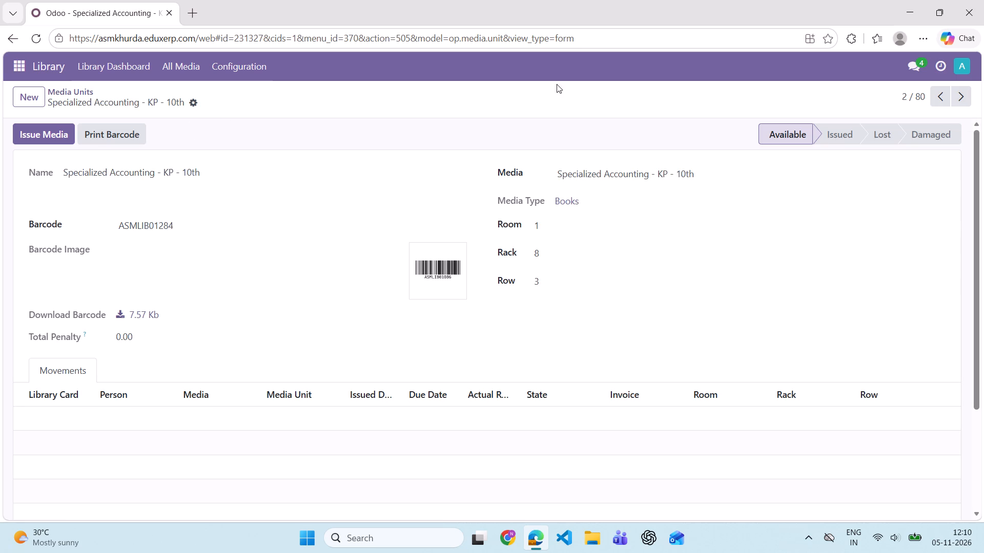
Return to the Media Units list and check the Barcode Image column for all records in the 3281-3360 range.
click(86, 91)
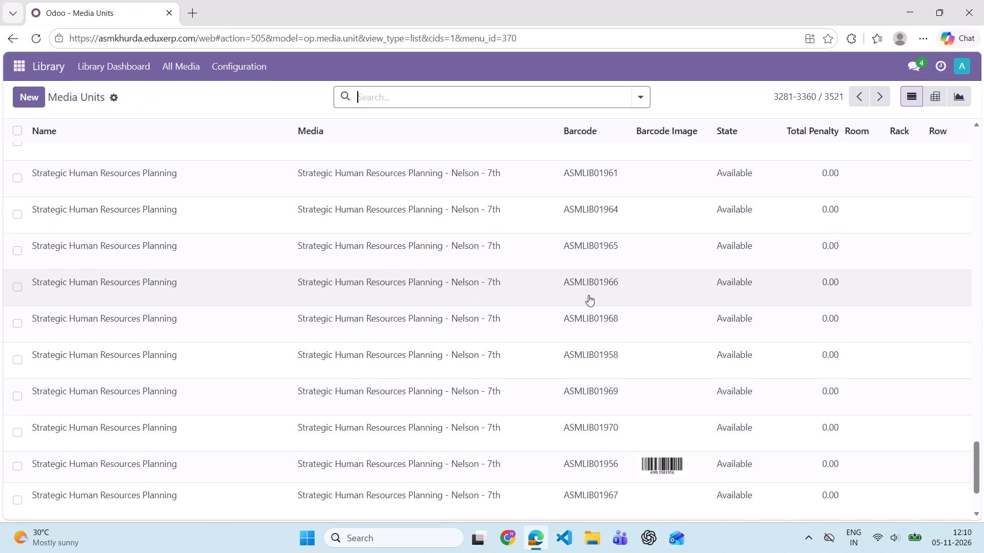
scroll(679, 313, up, 18)
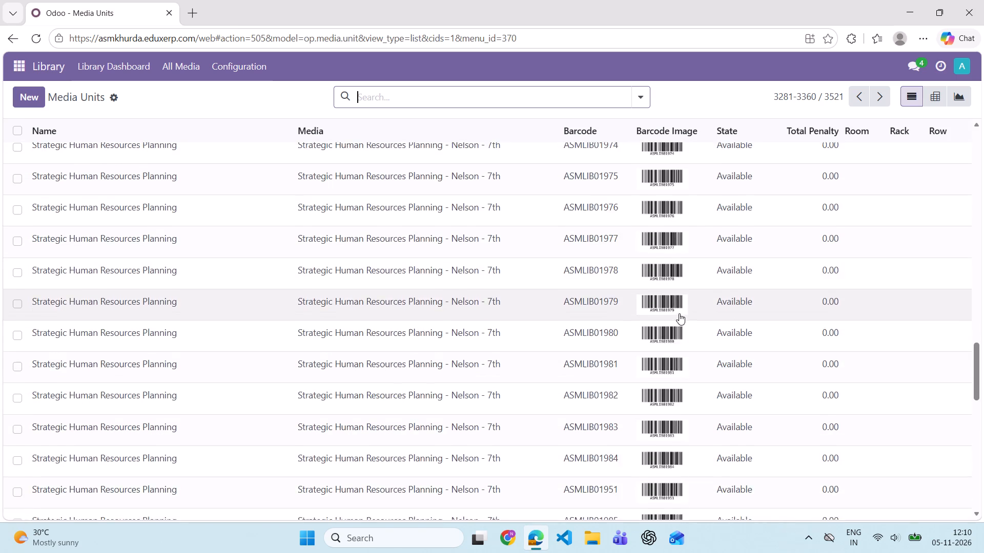
scroll(679, 313, up, 20)
scroll(679, 313, up, 9)
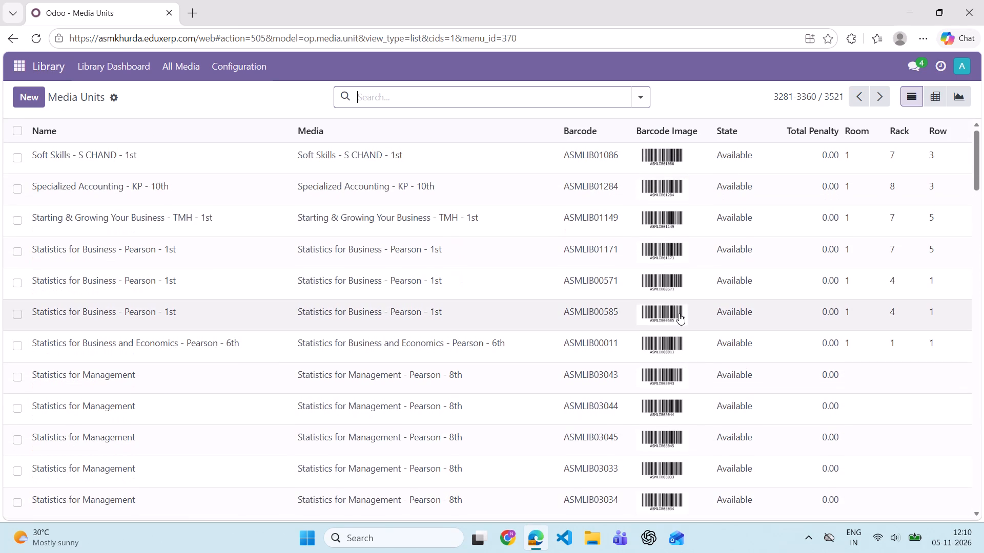
scroll(679, 313, down, 14)
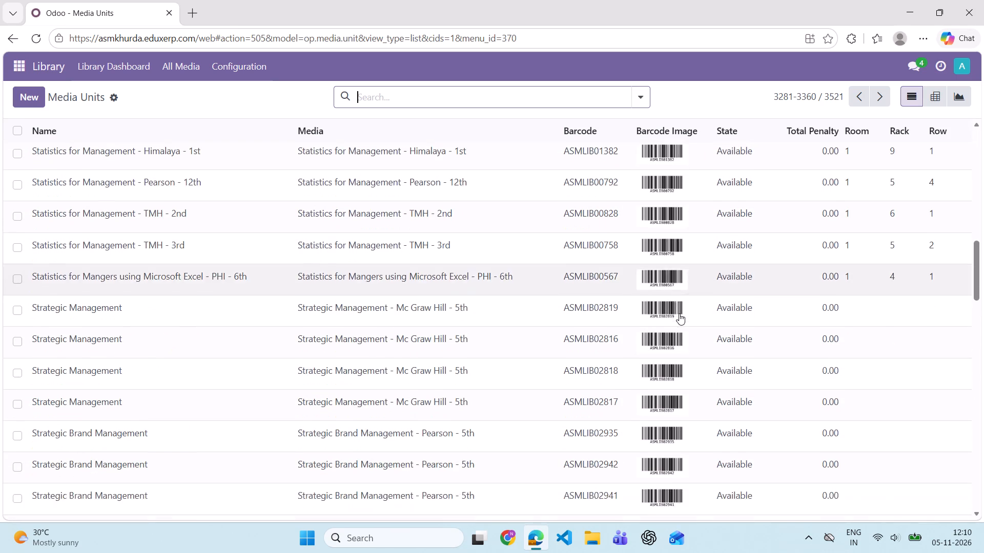
scroll(679, 313, down, 13)
scroll(679, 313, down, 9)
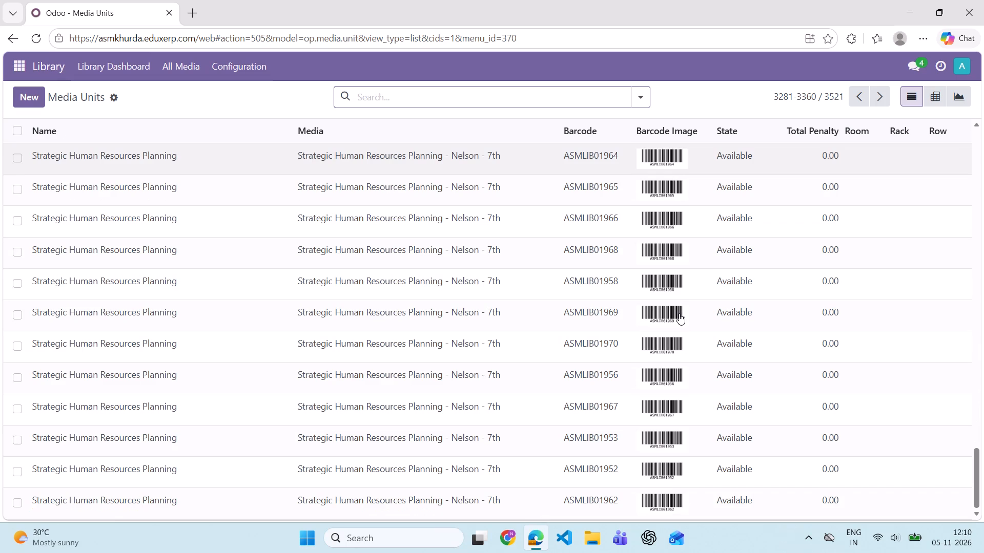
scroll(679, 313, down, 8)
Go to the preceding page of the Media Units list, records 3201-3280.
click(862, 93)
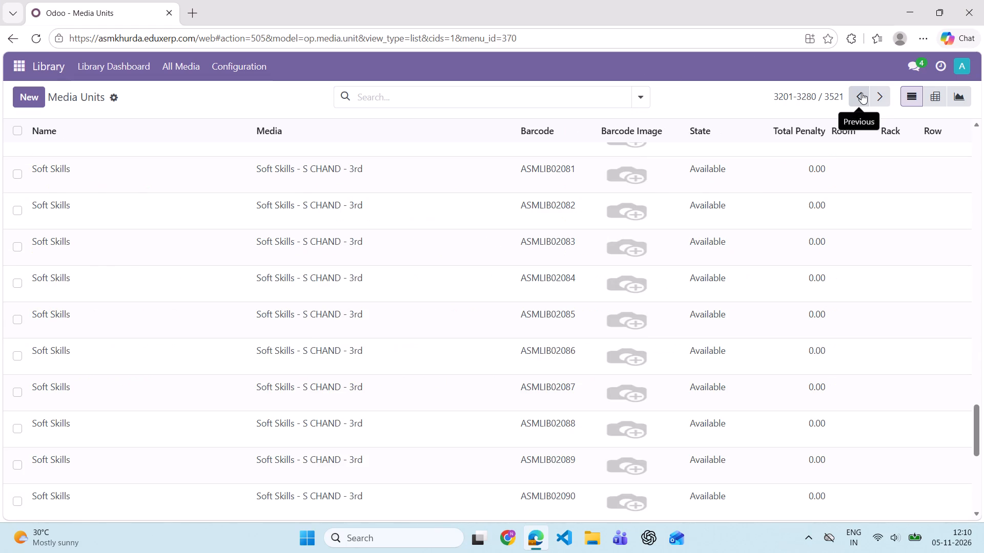